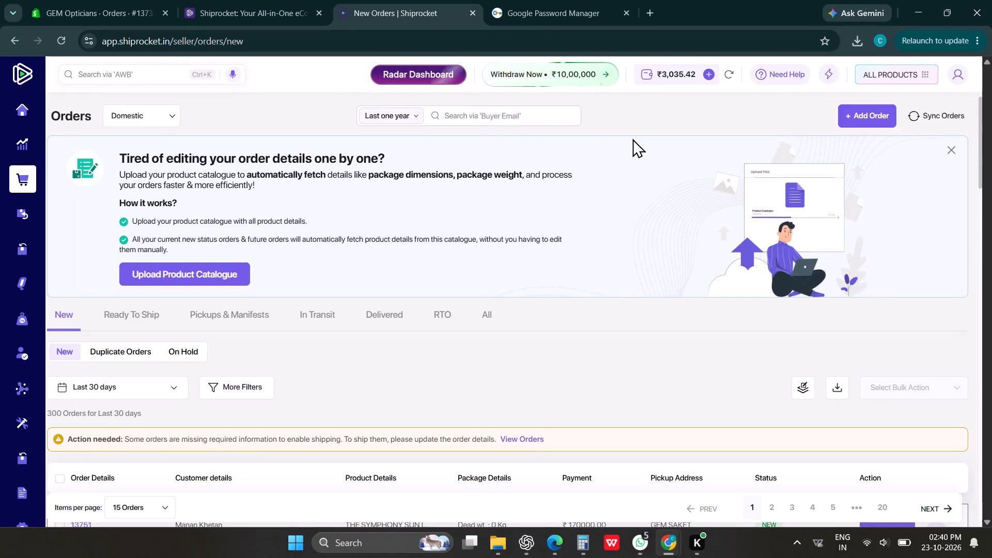
Look over the new domestic orders and the Orders section of the shipping dashboard.
scroll(632, 139, left, 1)
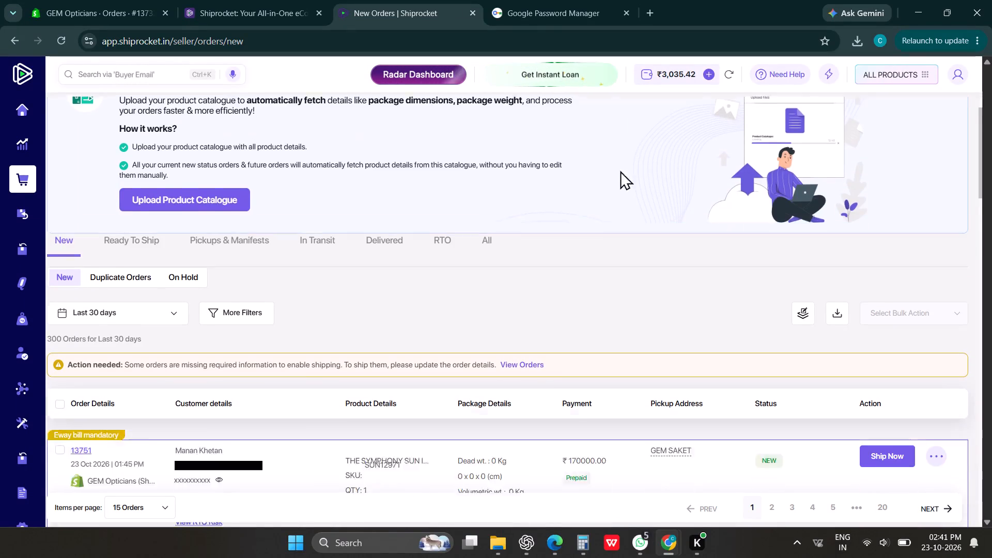
scroll(620, 171, left, 1)
scroll(648, 134, up, 1)
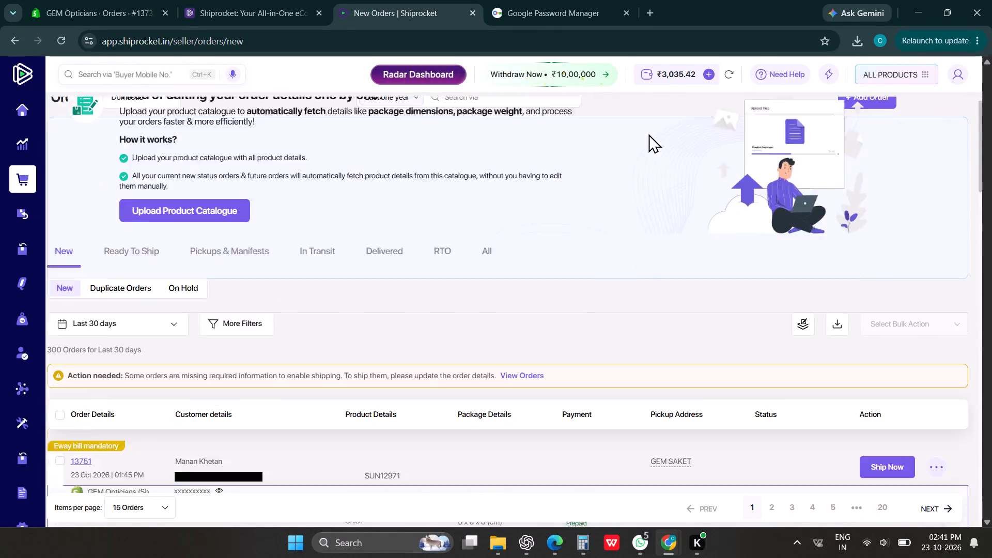
scroll(648, 134, up, 1)
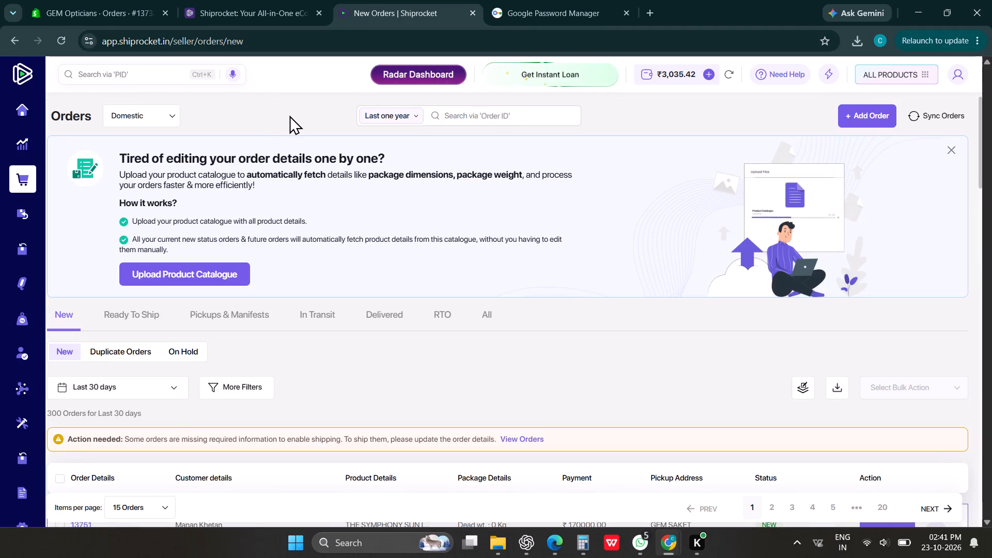
click(238, 16)
click(370, 0)
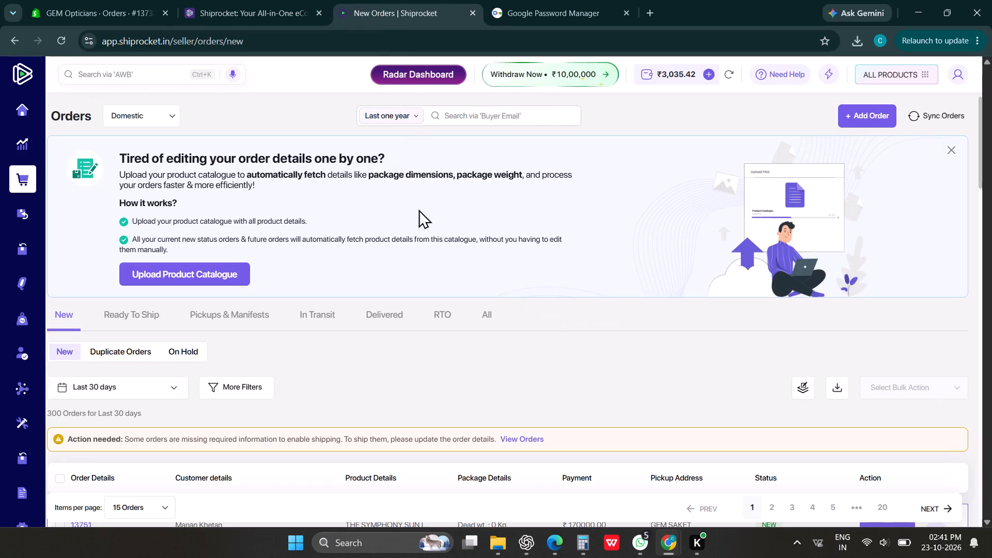
scroll(289, 323, down, 1)
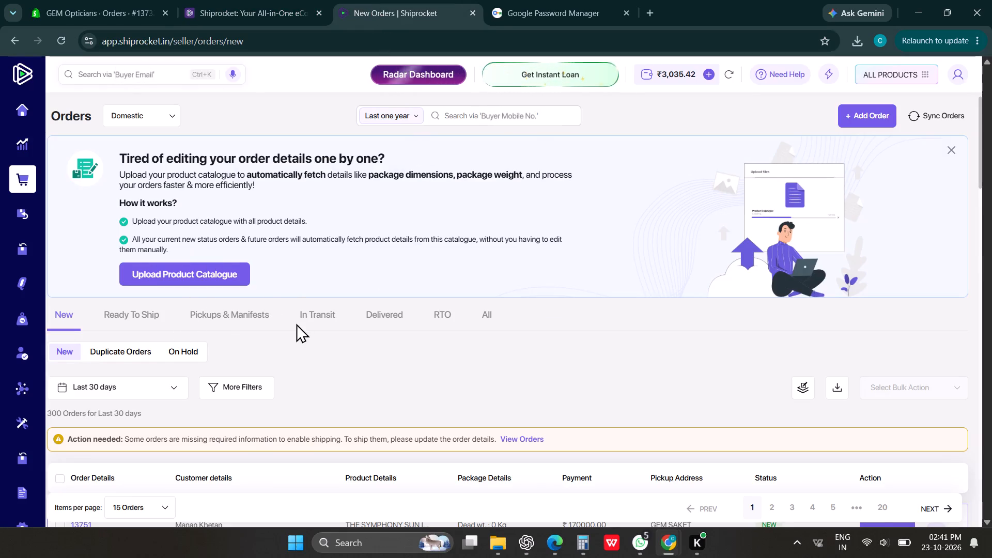
scroll(296, 323, down, 1)
scroll(247, 366, down, 1)
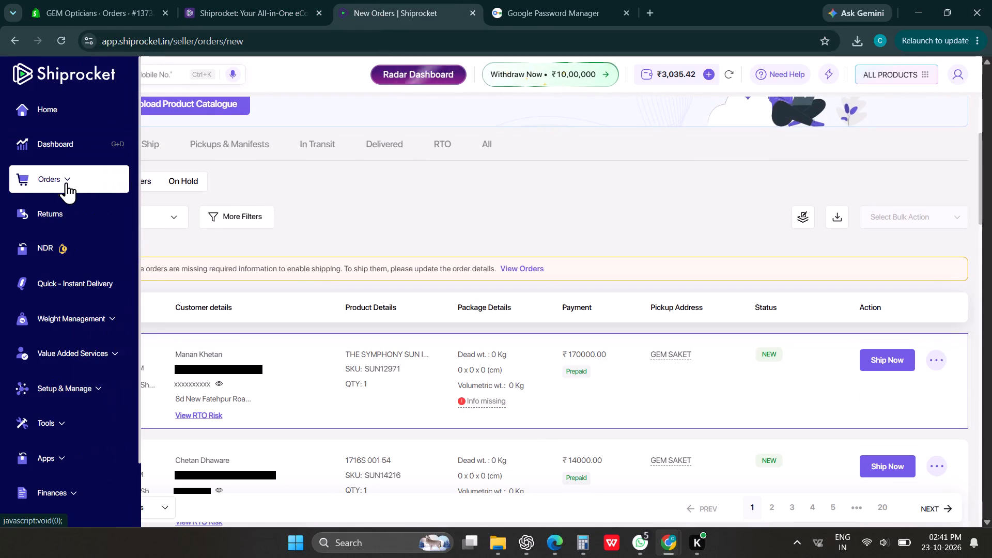
click(67, 187)
click(73, 204)
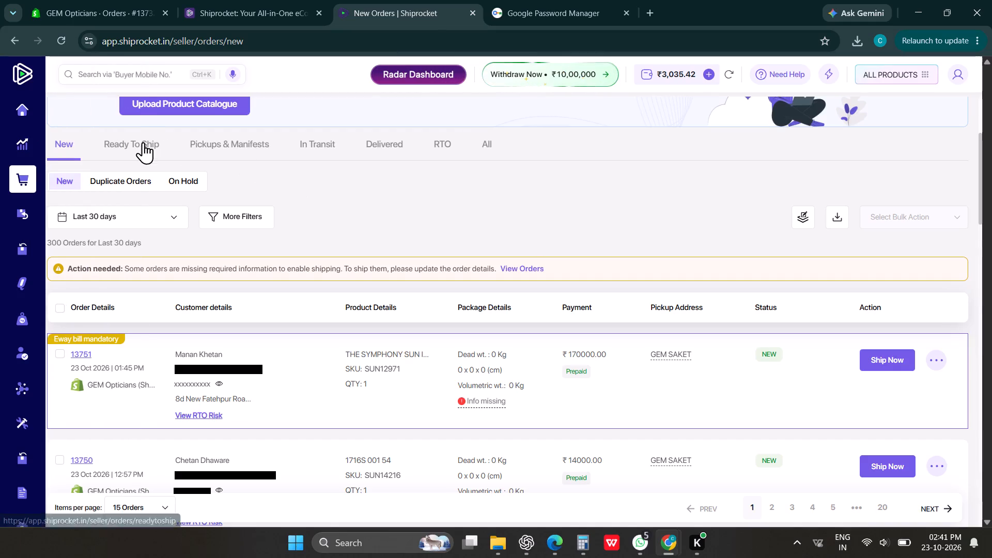
View the Ready To Ship orders briefly and return to the New orders list for the last 30 days.
click(143, 142)
scroll(76, 158, right, 3)
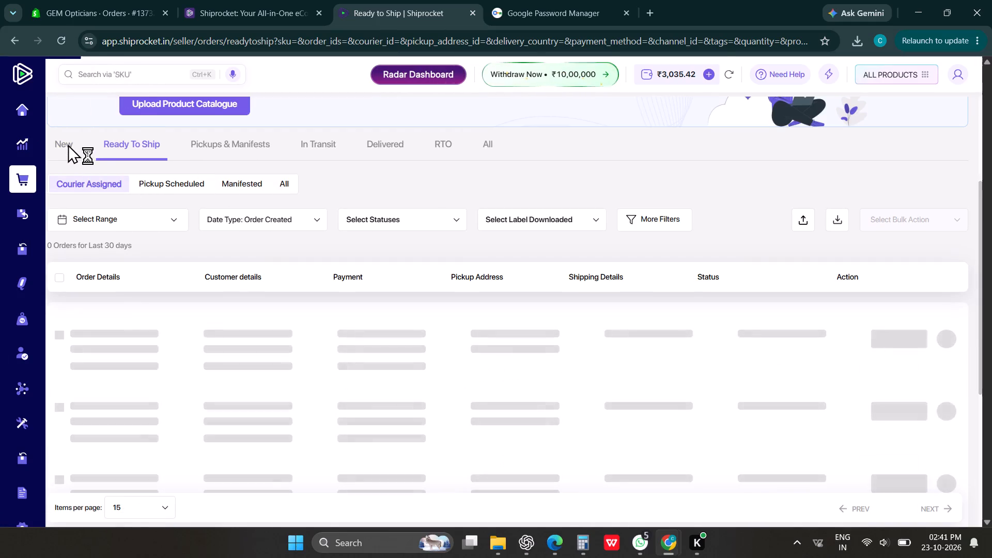
double_click(69, 146)
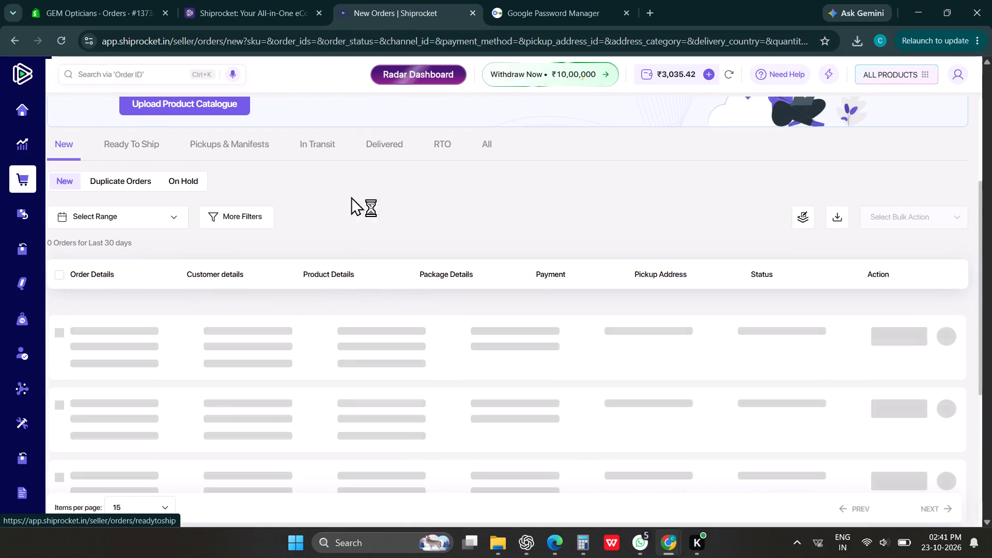
scroll(503, 119, up, 5)
scroll(457, 189, up, 2)
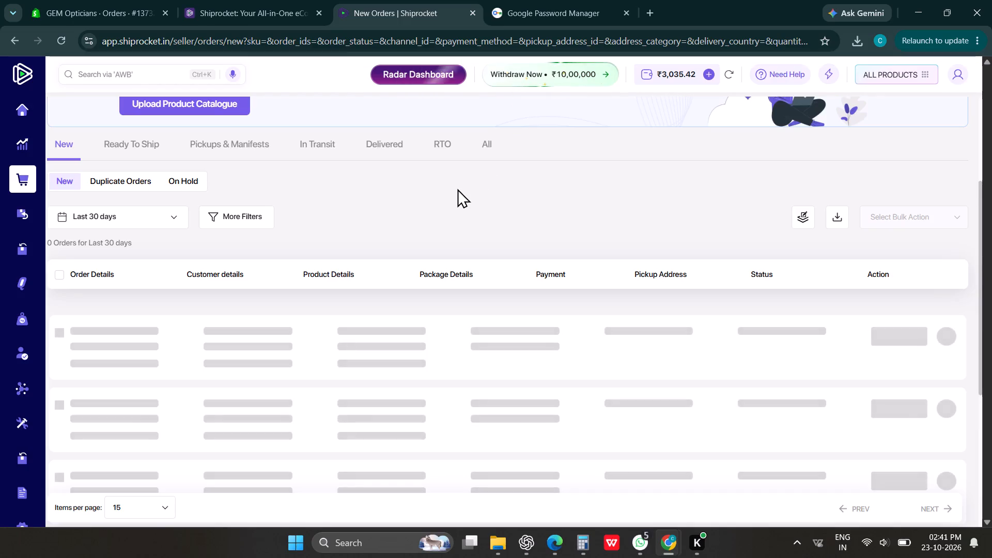
scroll(457, 189, up, 9)
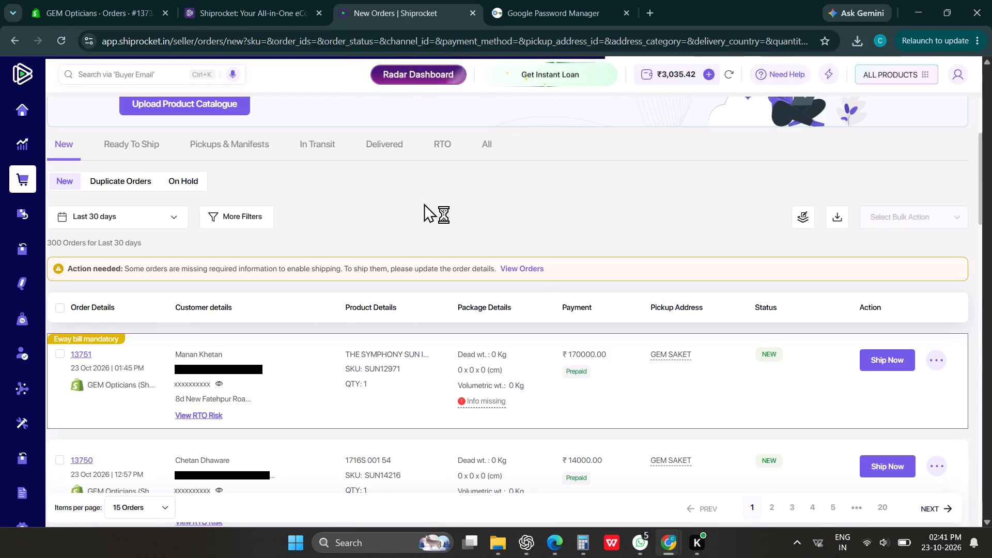
scroll(410, 209, up, 6)
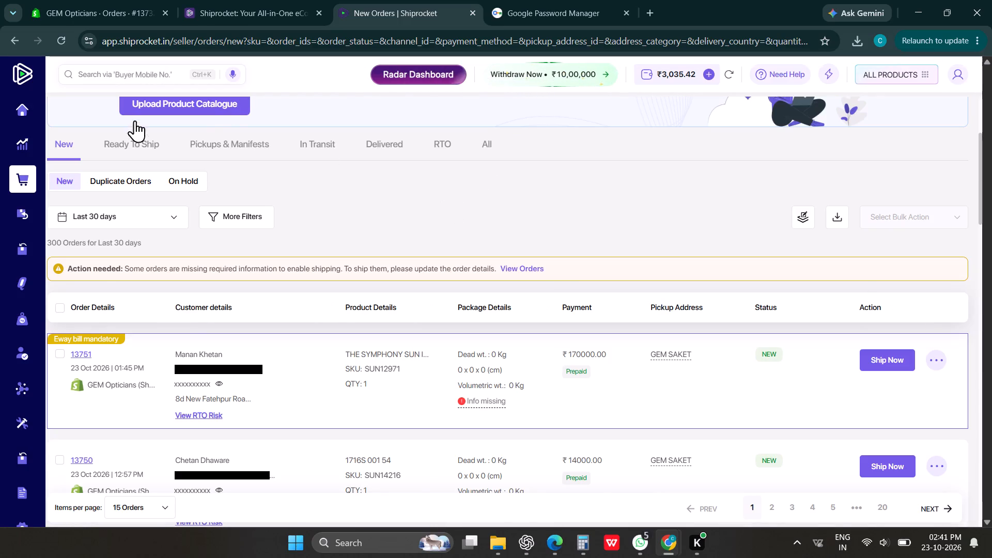
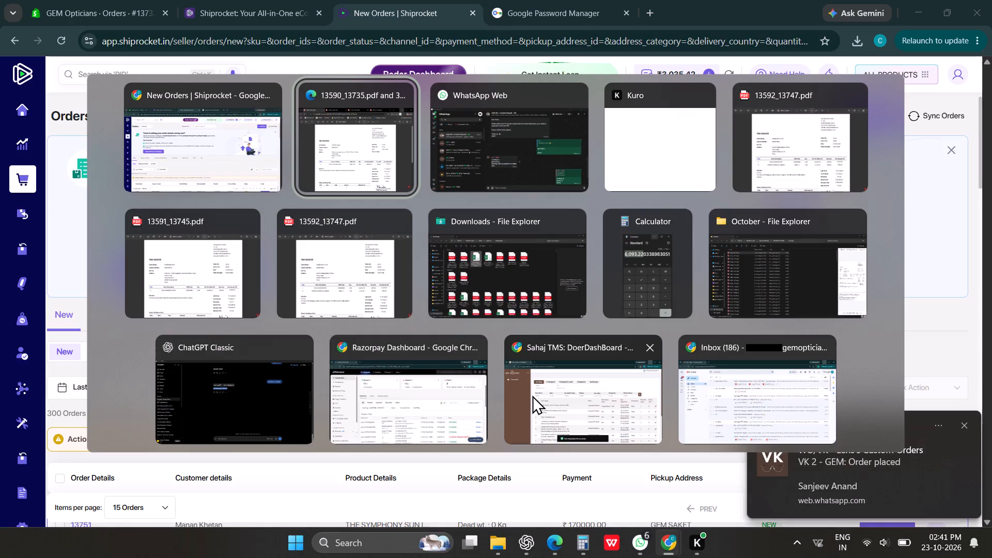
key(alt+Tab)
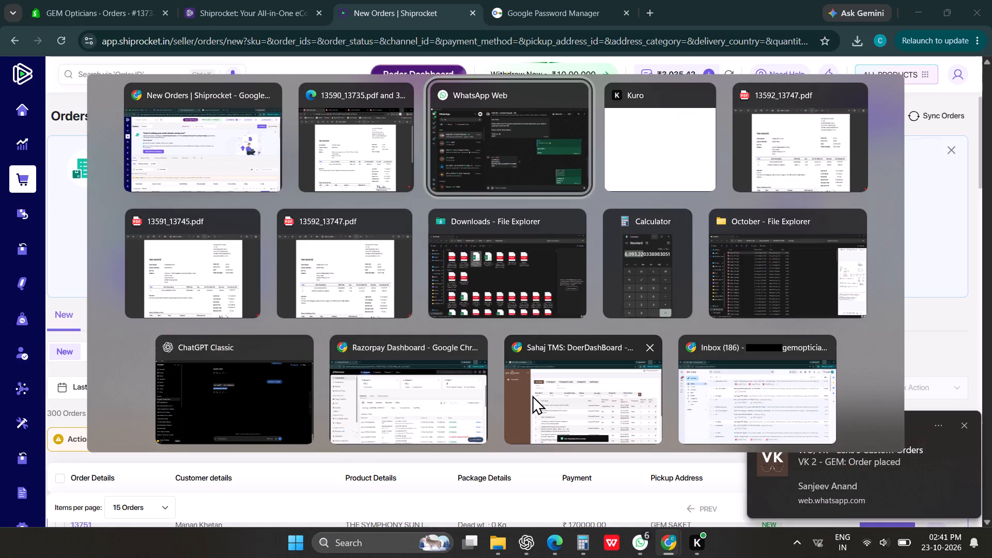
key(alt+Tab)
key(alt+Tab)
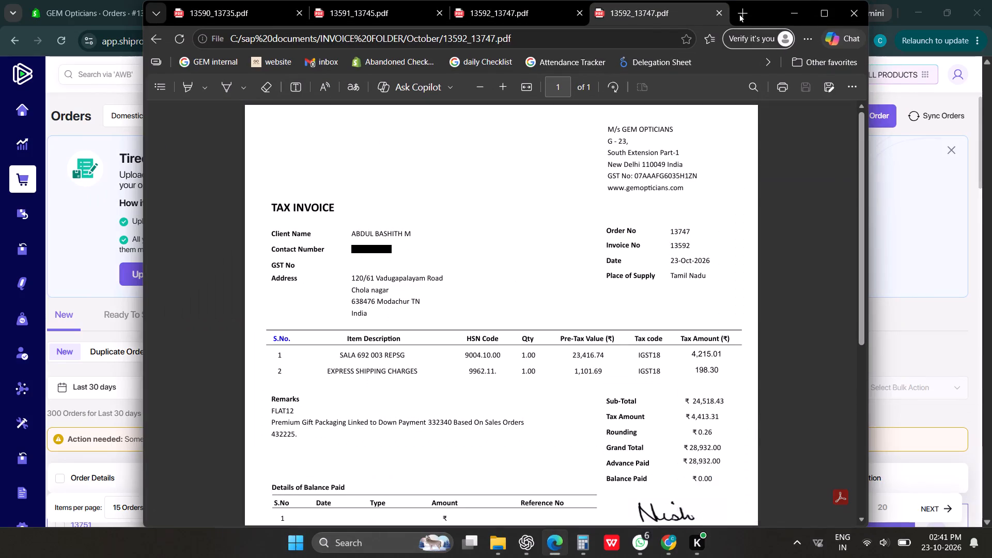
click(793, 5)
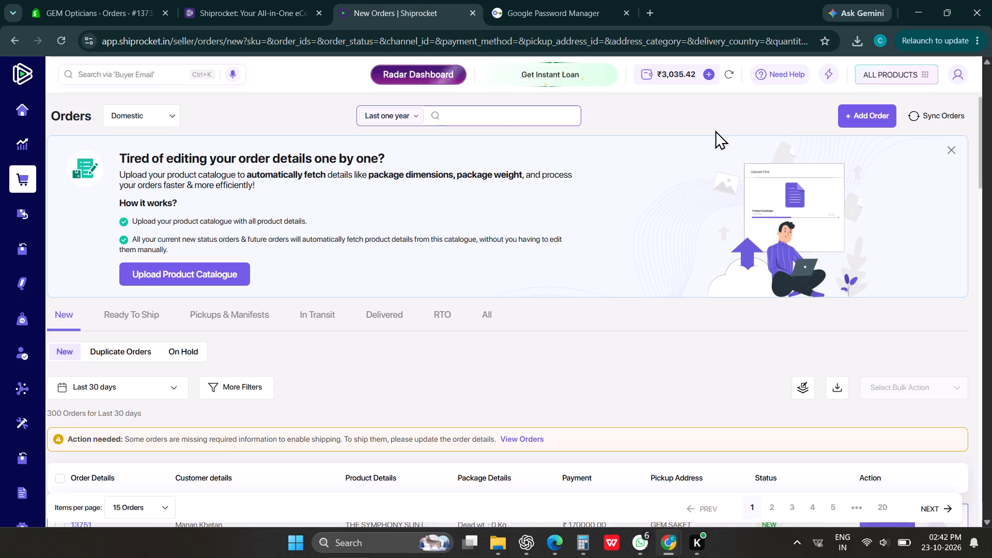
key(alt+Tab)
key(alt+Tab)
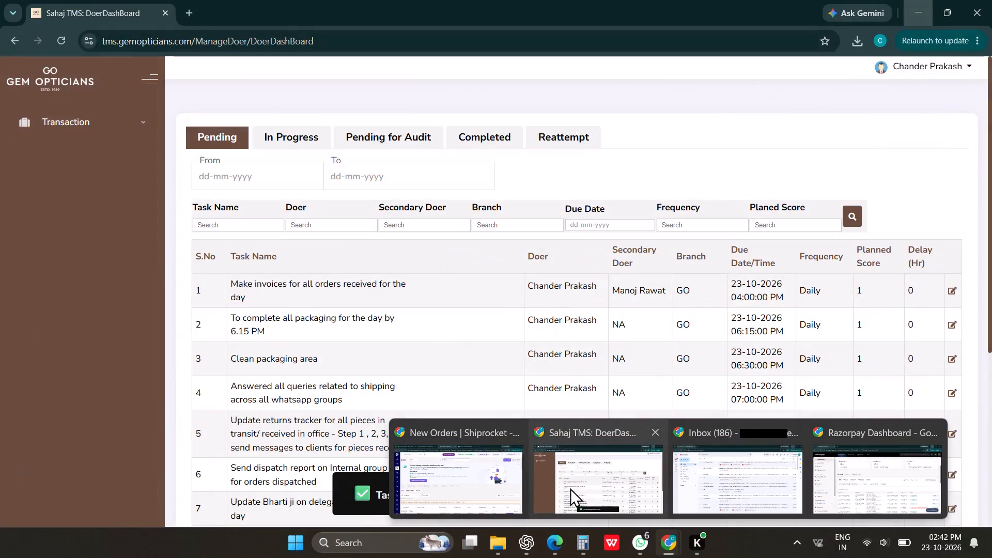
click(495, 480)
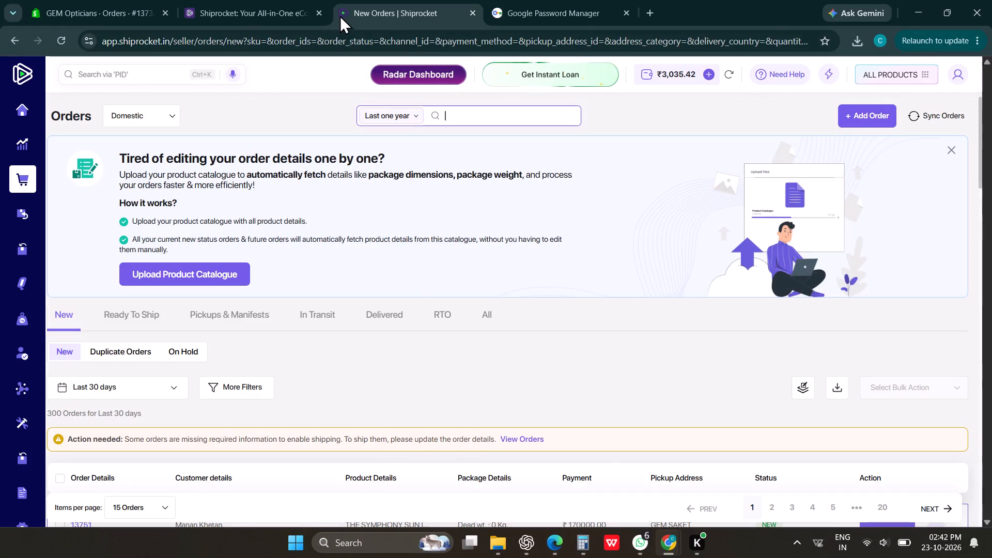
click(89, 1)
double_click(210, 107)
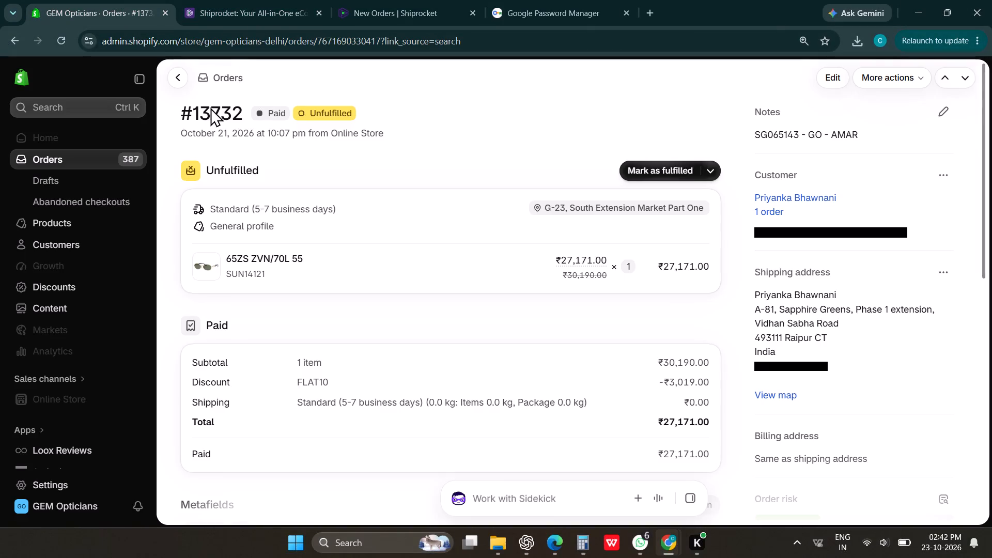
key(ctrl+c)
click(248, 0)
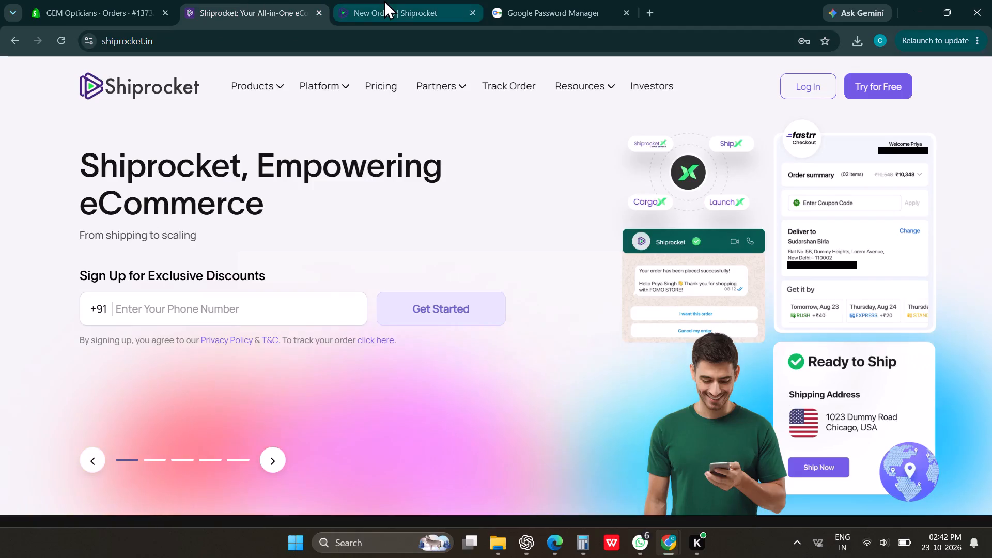
click(384, 0)
click(317, 9)
key(ctrl+v)
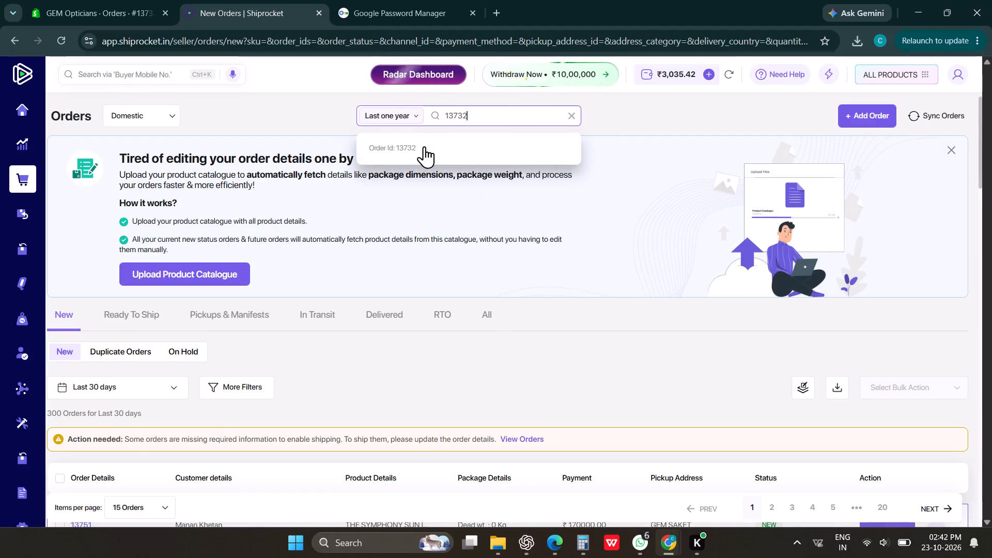
click(424, 146)
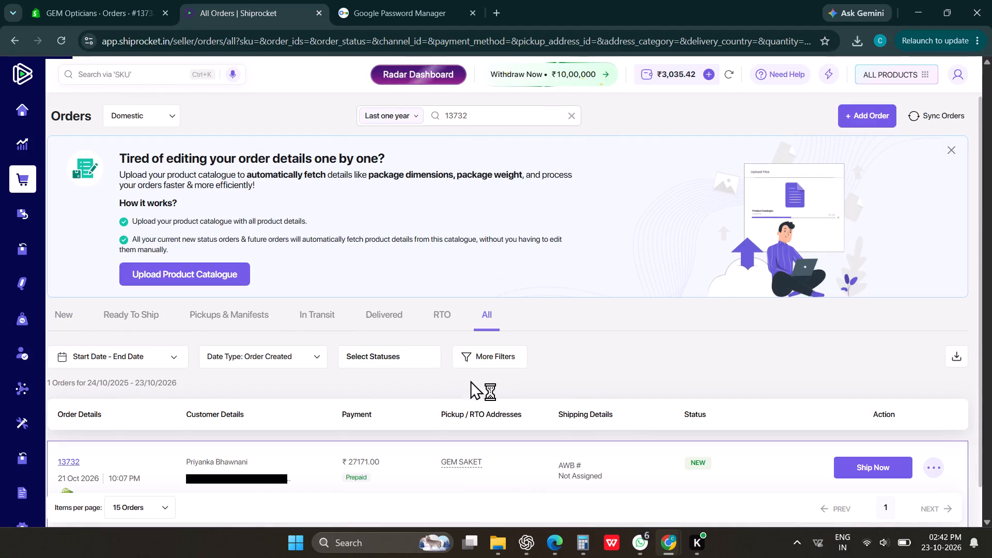
scroll(597, 412, down, 6)
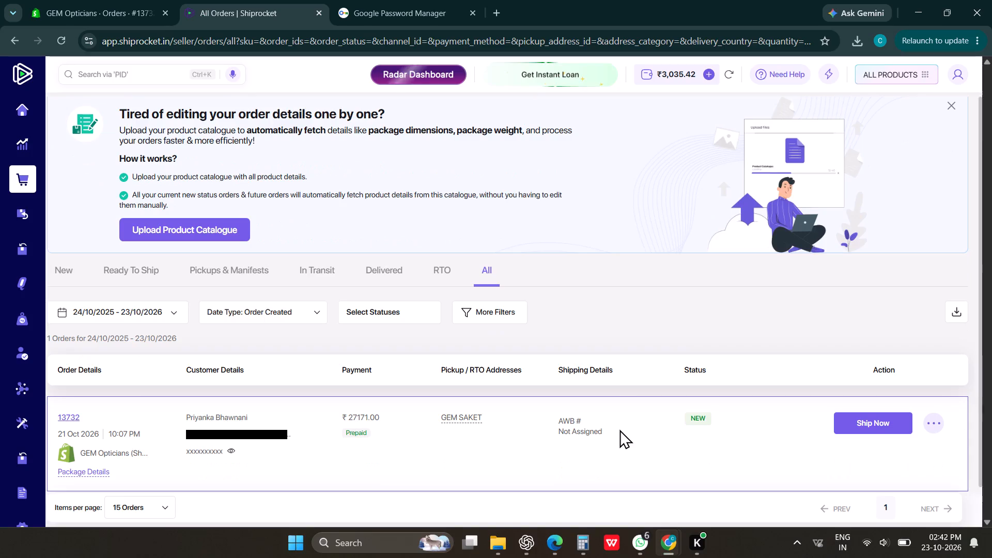
scroll(619, 429, down, 1)
Start shipping order 13732 and enter a dead weight of 0.48 kg and package dimensions of 19 × 11 × 11 cm.
click(864, 428)
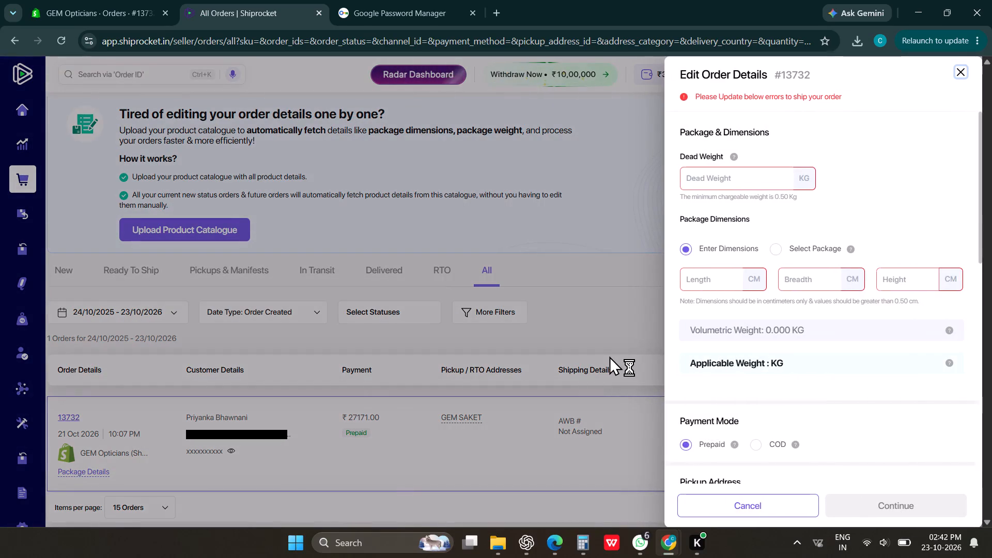
click(715, 176)
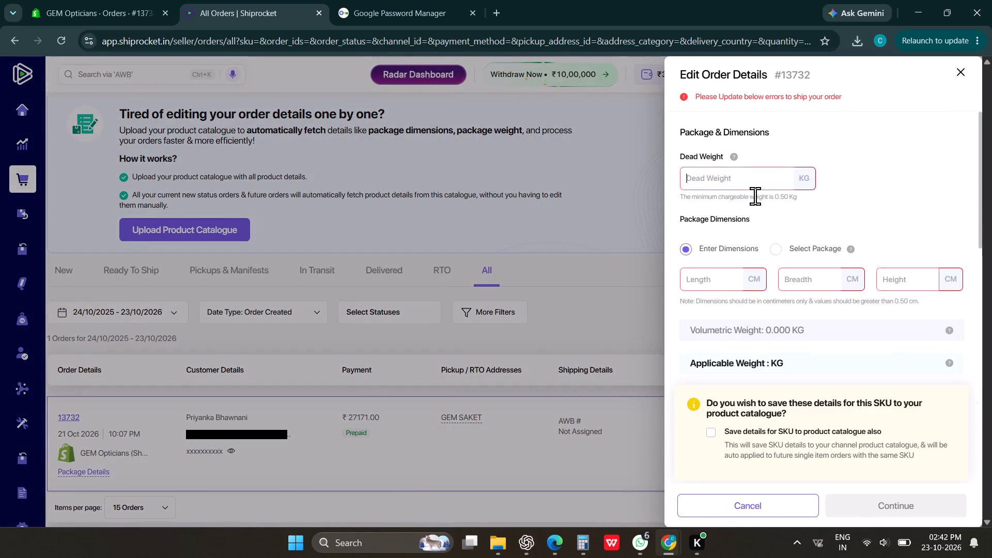
key(alt+Tab)
key(alt+Tab)
click(85, 1)
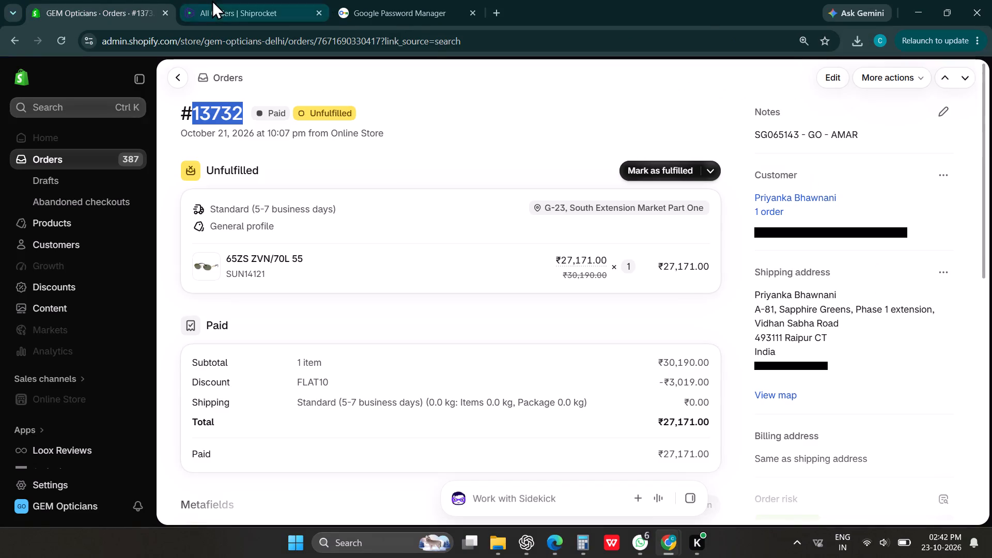
click(212, 0)
text(0.48)
key(Tab)
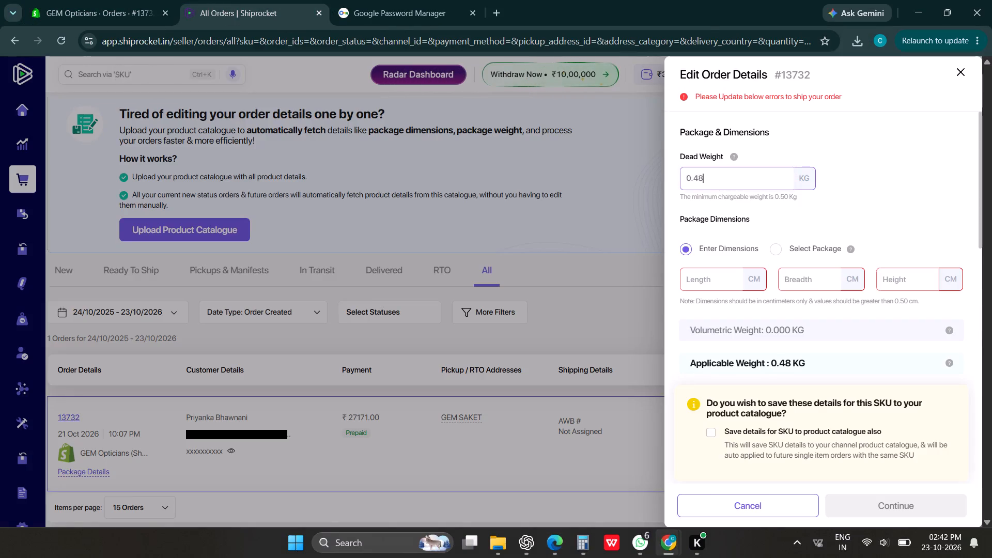
key(Tab)
key(Tab)
text(18)
key(BackSpace)
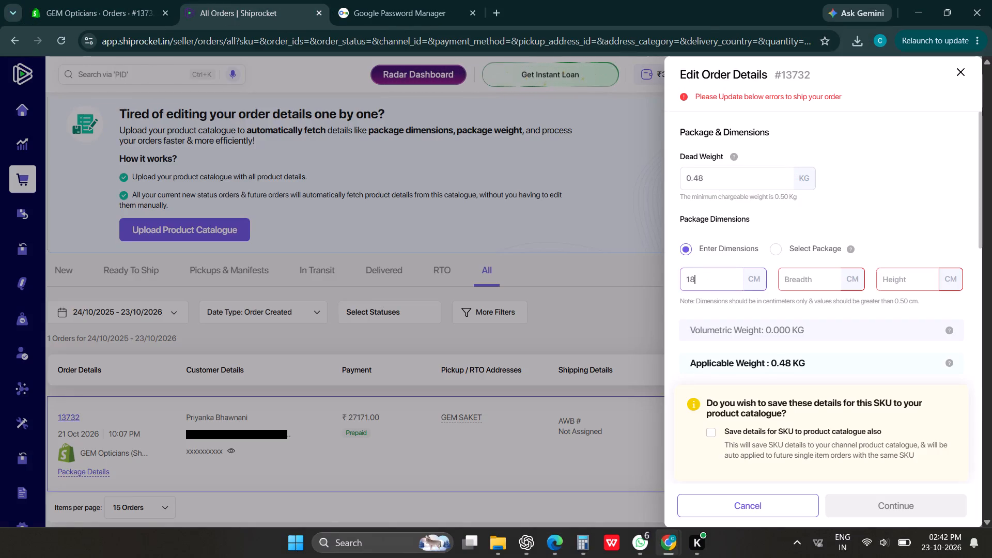
key(9)
key(Tab)
text(11)
key(Tab)
text(11)
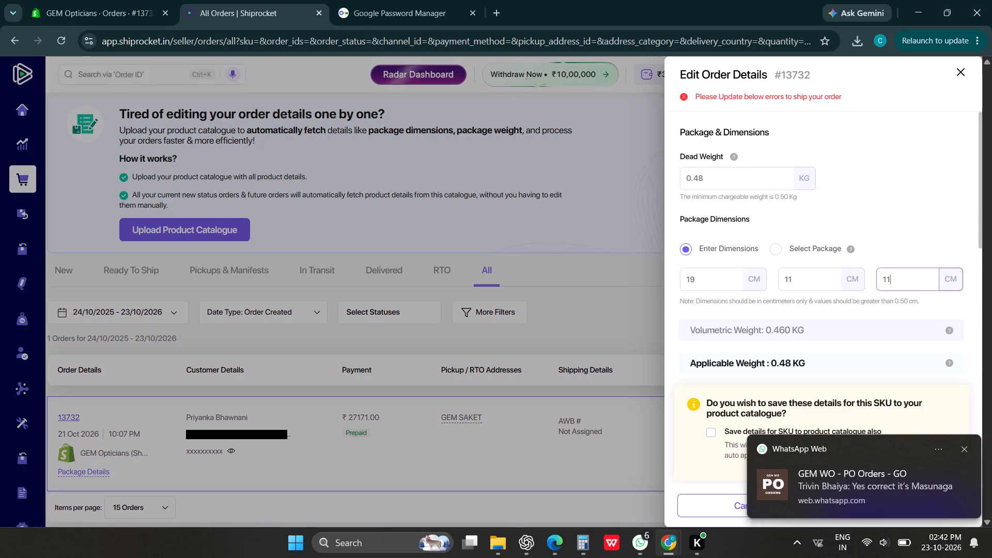
Reveal the customer's mobile number and check the contact and delivery address details against the Shopify order.
scroll(776, 363, down, 3)
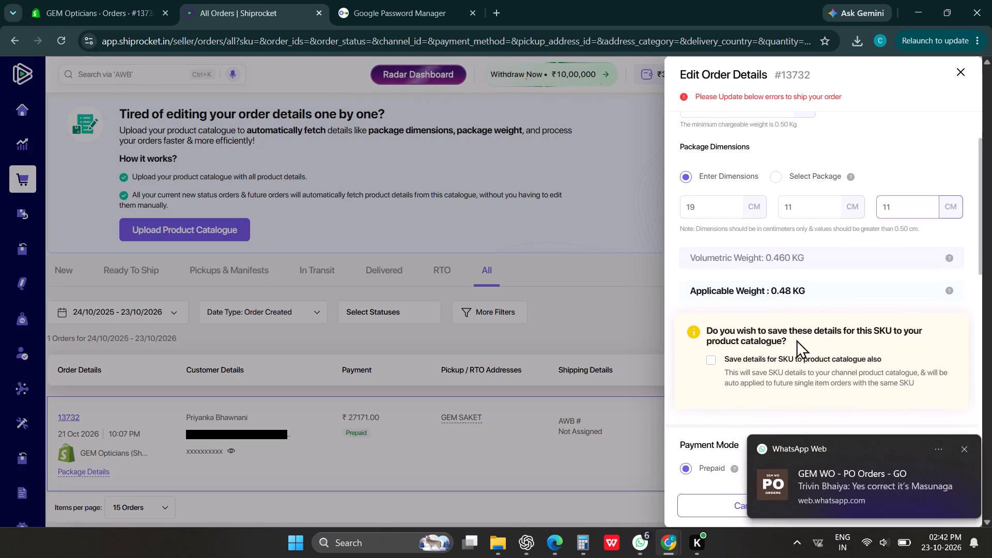
scroll(796, 339, down, 4)
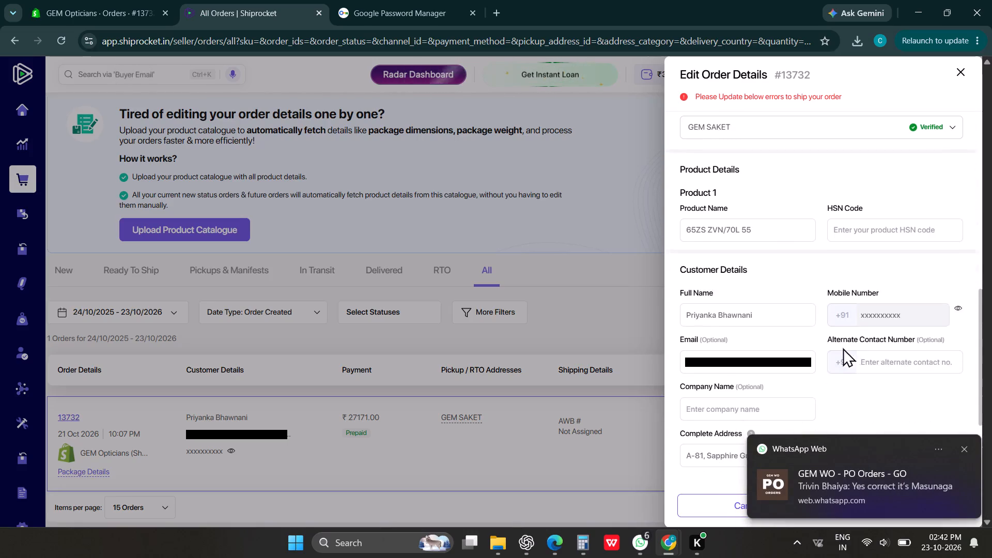
scroll(865, 319, down, 1)
click(958, 293)
scroll(800, 322, down, 1)
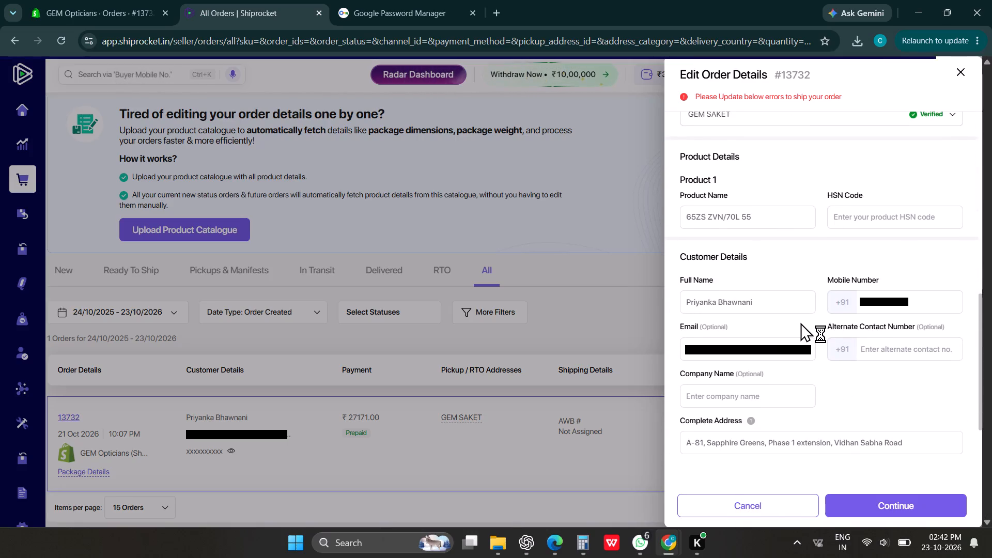
scroll(800, 322, down, 1)
key(alt+Tab)
key(alt+Tab)
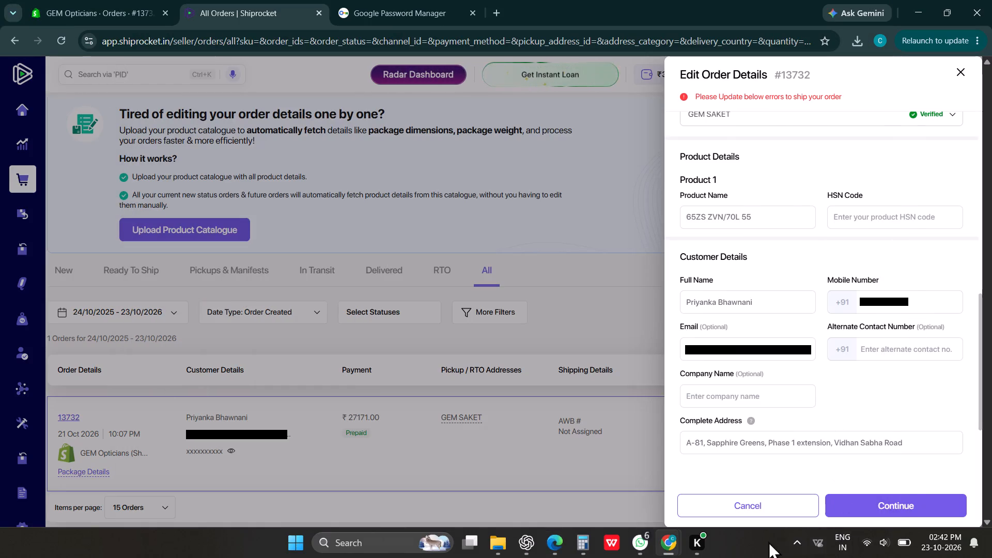
key(alt+Tab)
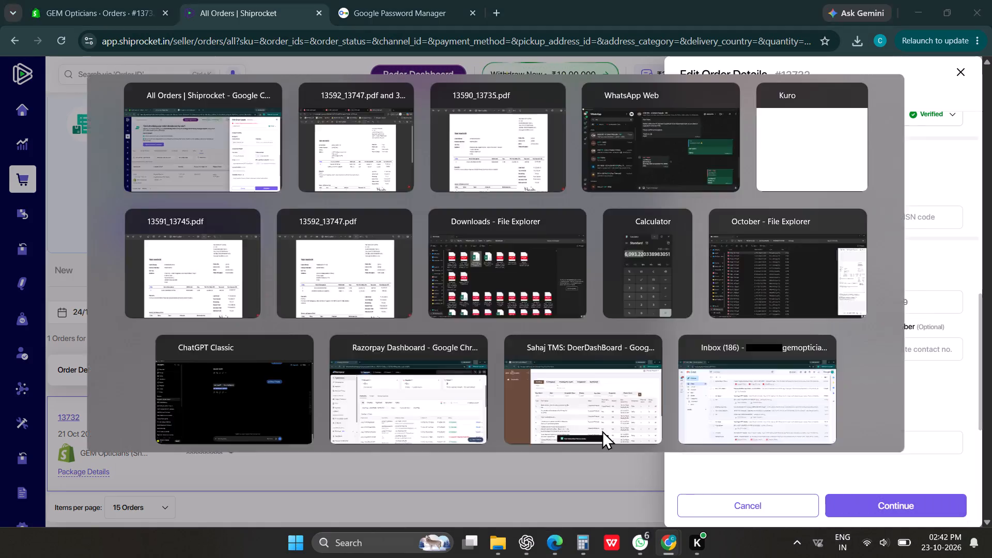
key(alt+Tab)
click(128, 0)
scroll(458, 258, down, 1)
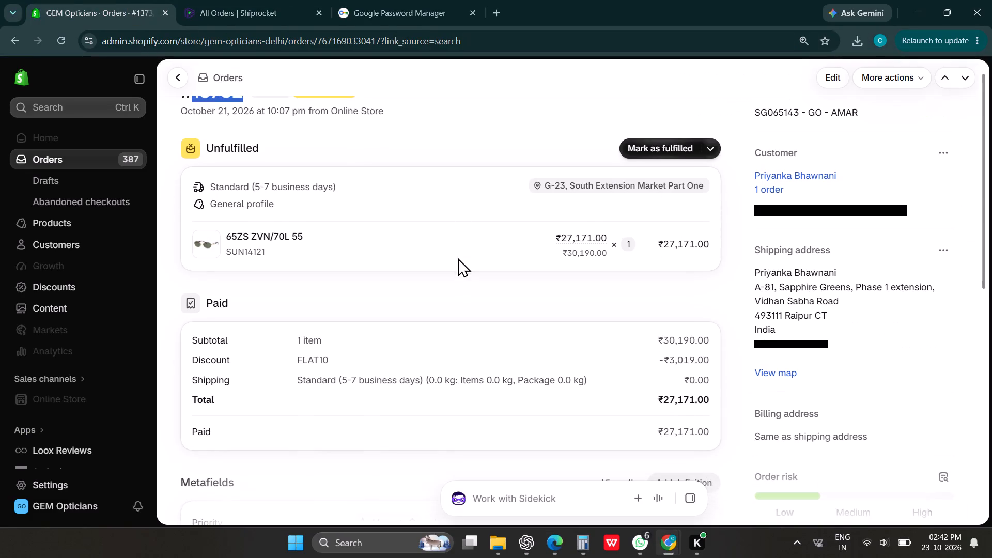
scroll(458, 258, down, 1)
click(248, 4)
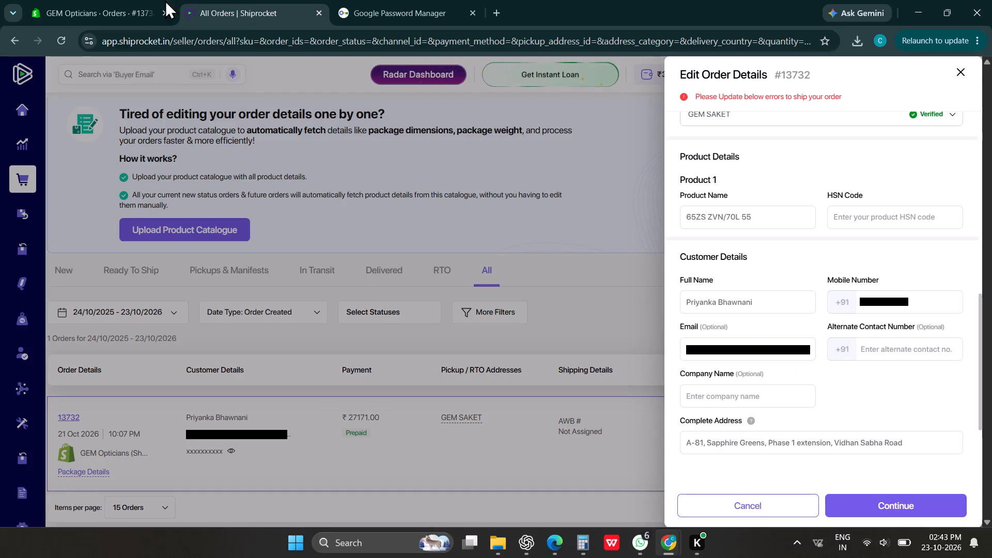
click(135, 0)
click(247, 0)
scroll(857, 400, down, 1)
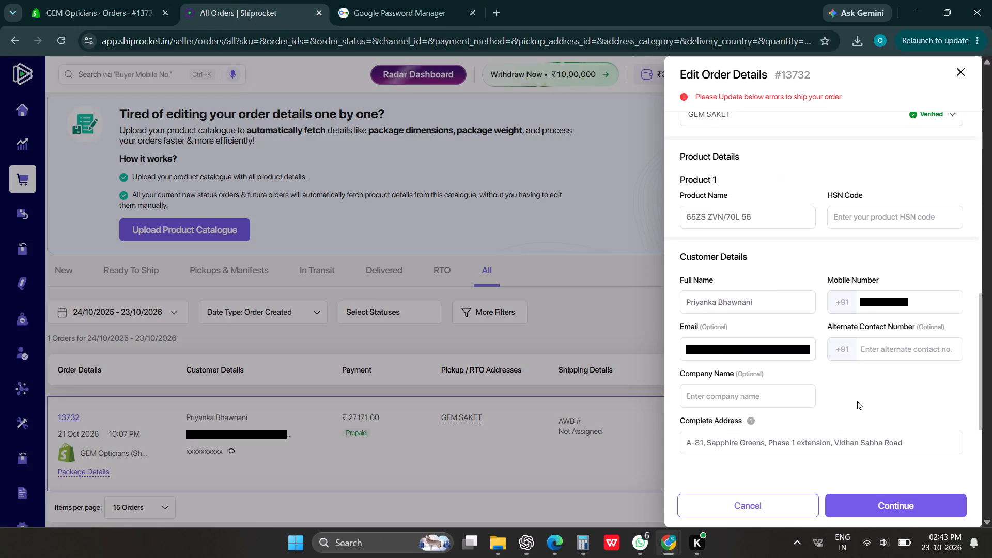
scroll(857, 400, down, 1)
click(58, 0)
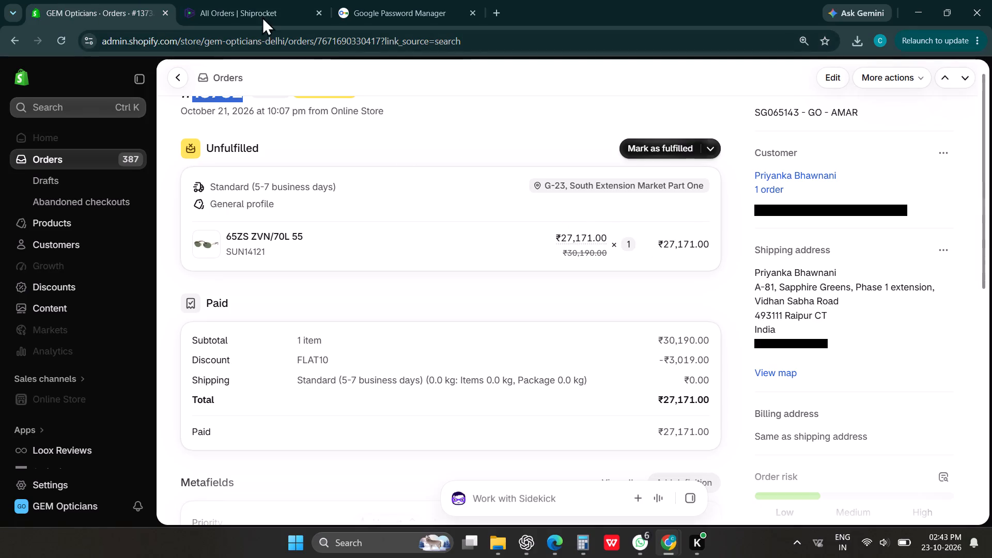
click(256, 8)
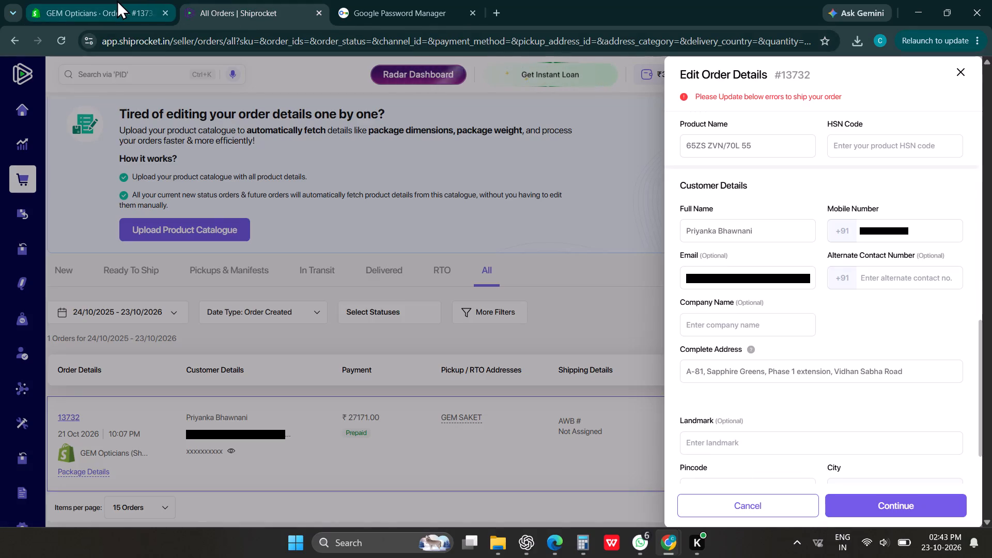
click(117, 0)
click(250, 0)
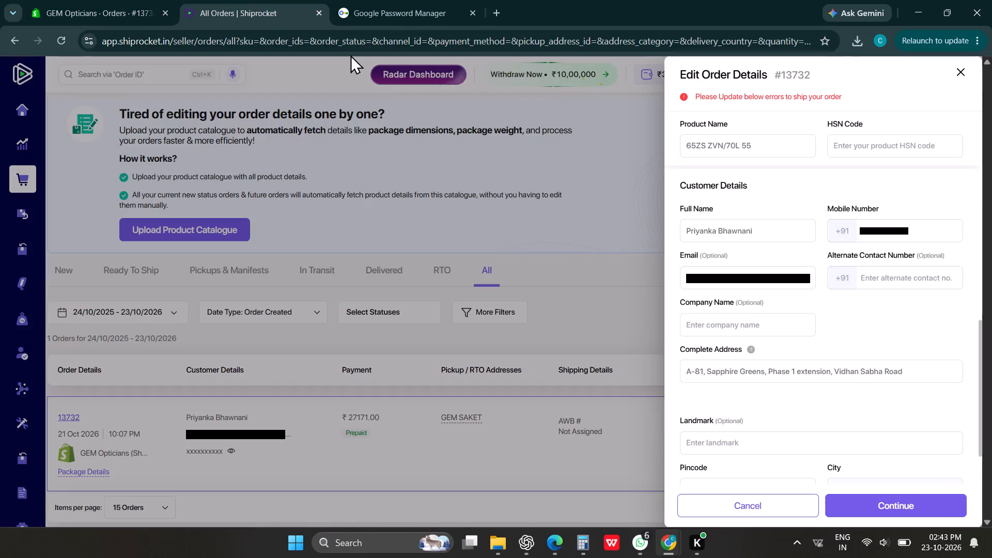
scroll(822, 411, down, 2)
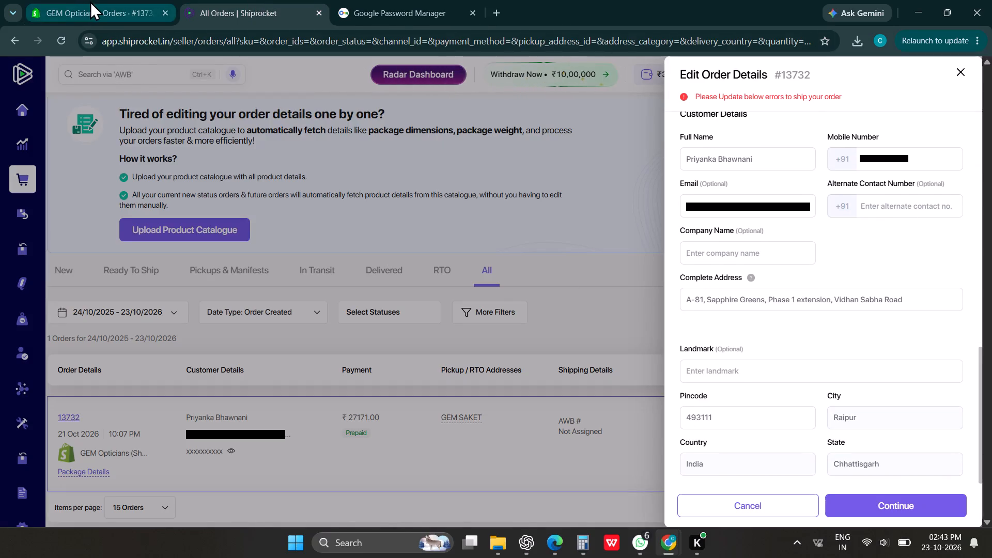
click(90, 2)
click(229, 0)
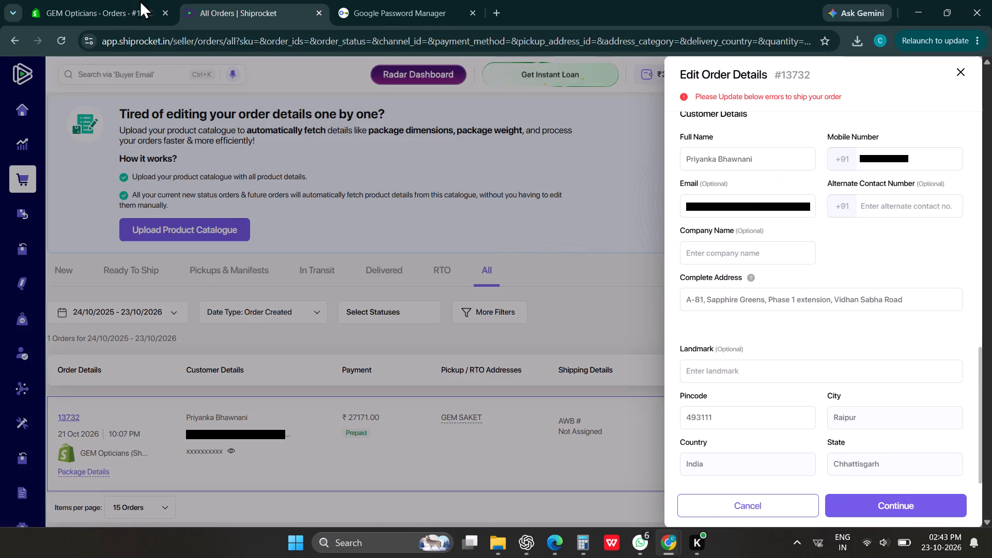
click(80, 2)
click(204, 0)
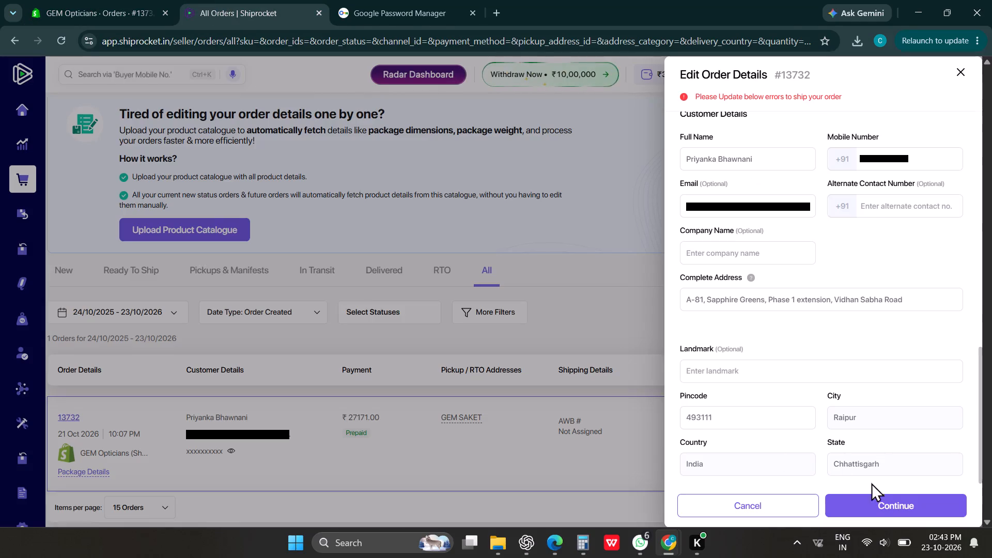
Save the order details, continue to courier selection, and decline shipment security by choosing to take the risk.
click(884, 502)
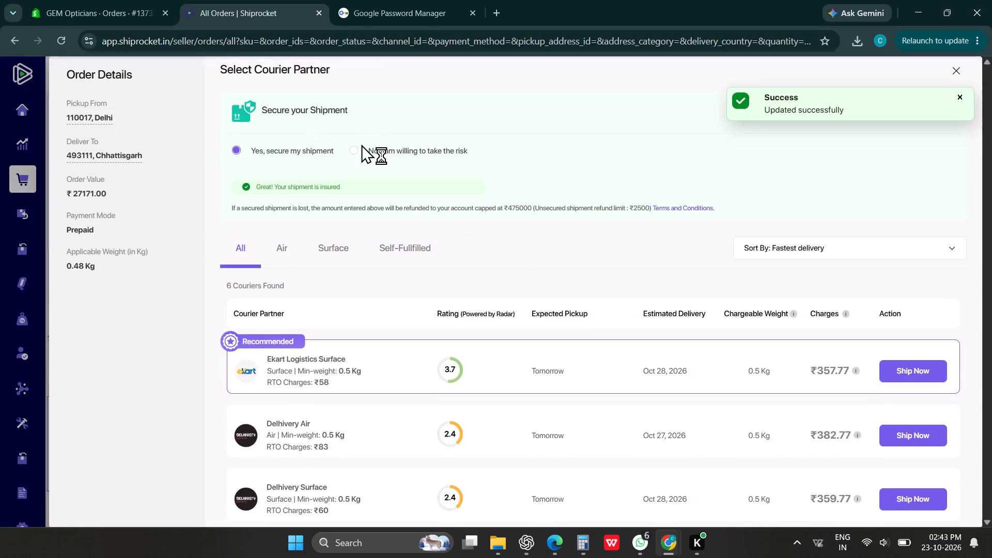
click(352, 149)
click(352, 149)
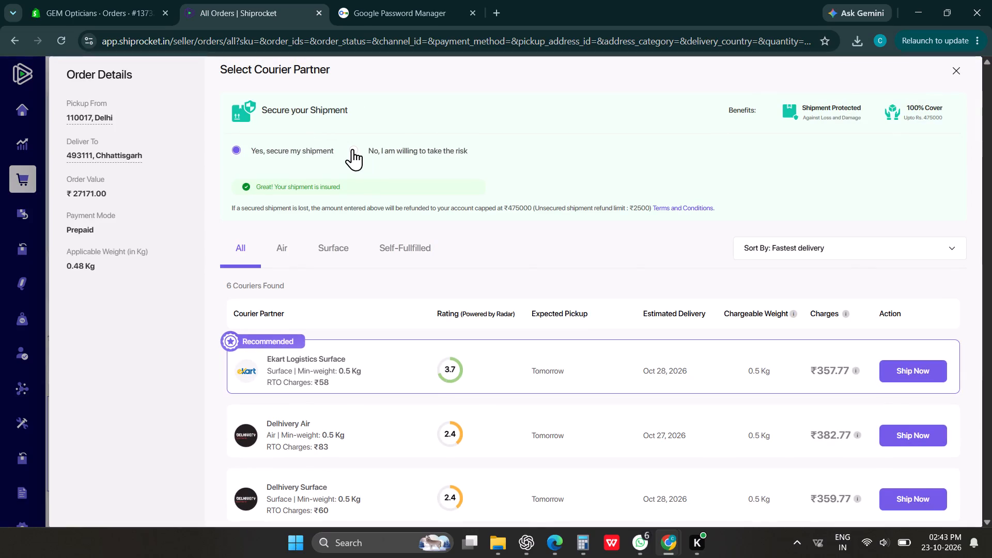
click(352, 149)
Compare the air couriers with all available couriers, ship the order with Delhivery Air, and acknowledge the pickup schedule.
click(283, 246)
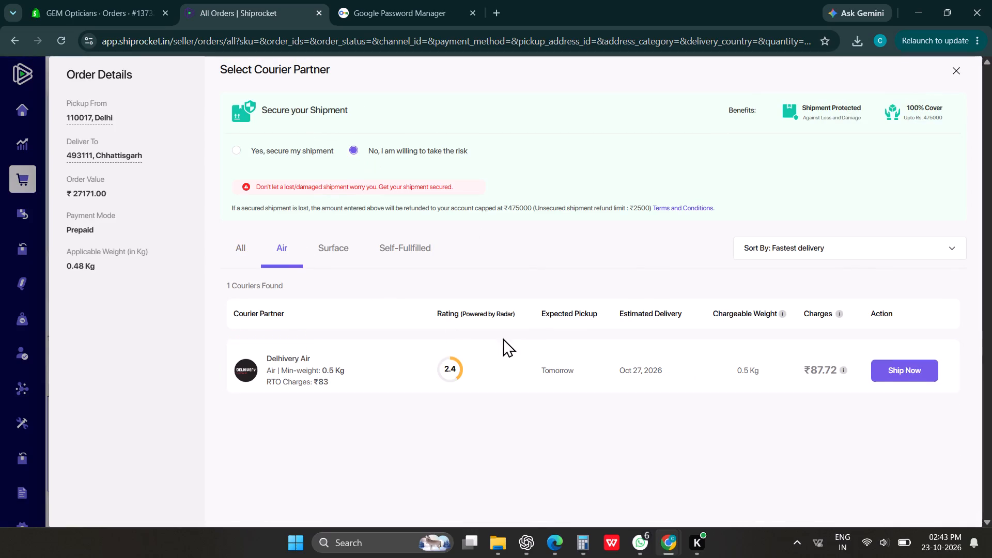
scroll(874, 380, up, 2)
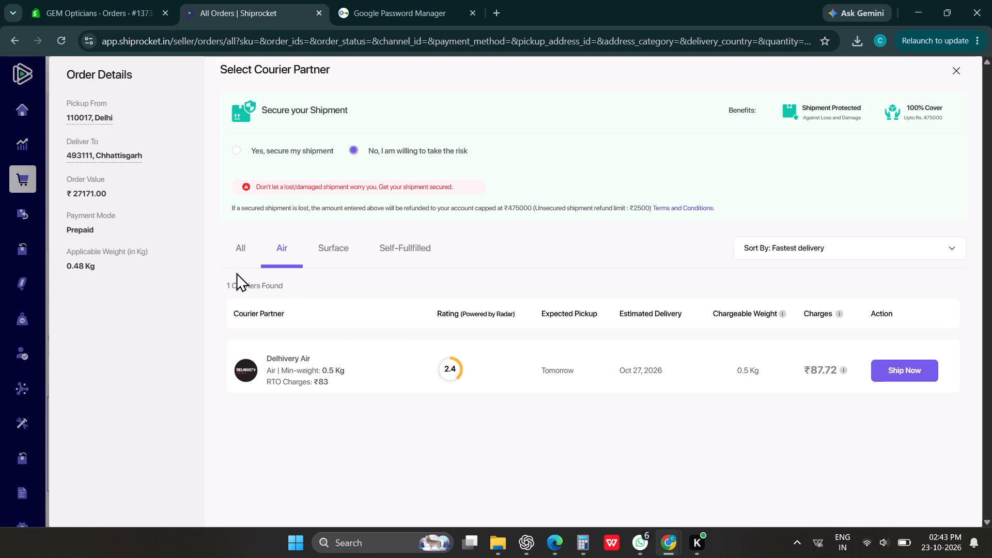
click(241, 253)
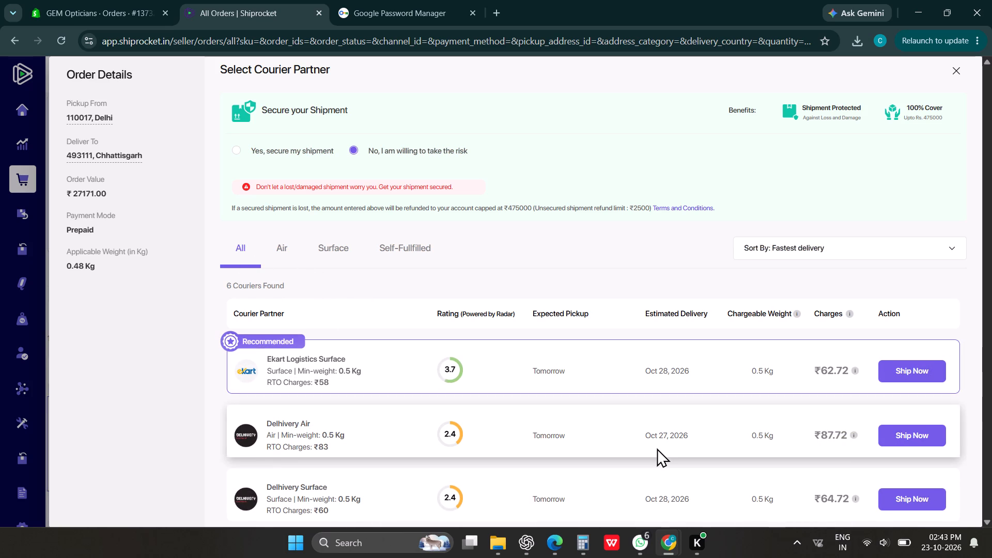
scroll(657, 448, down, 6)
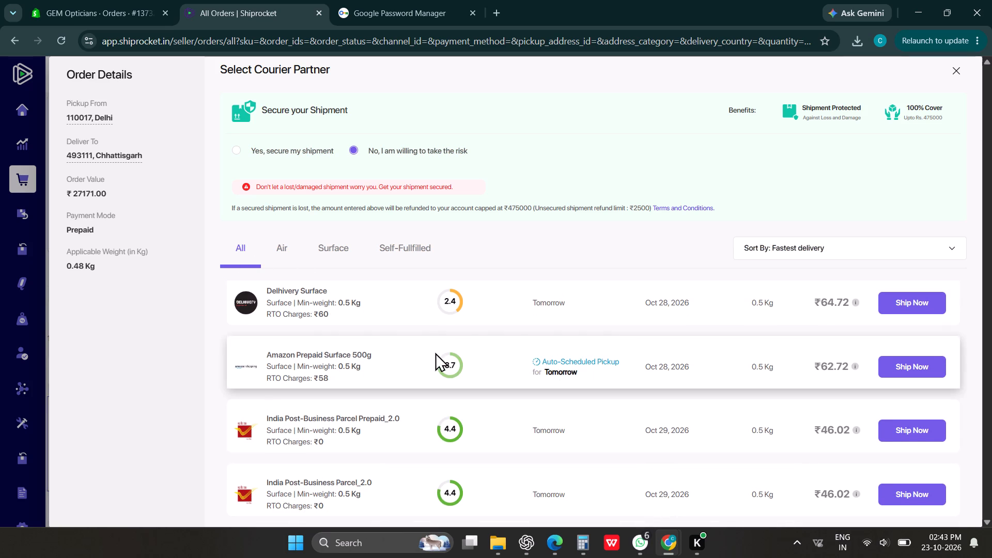
scroll(378, 336, up, 5)
click(285, 252)
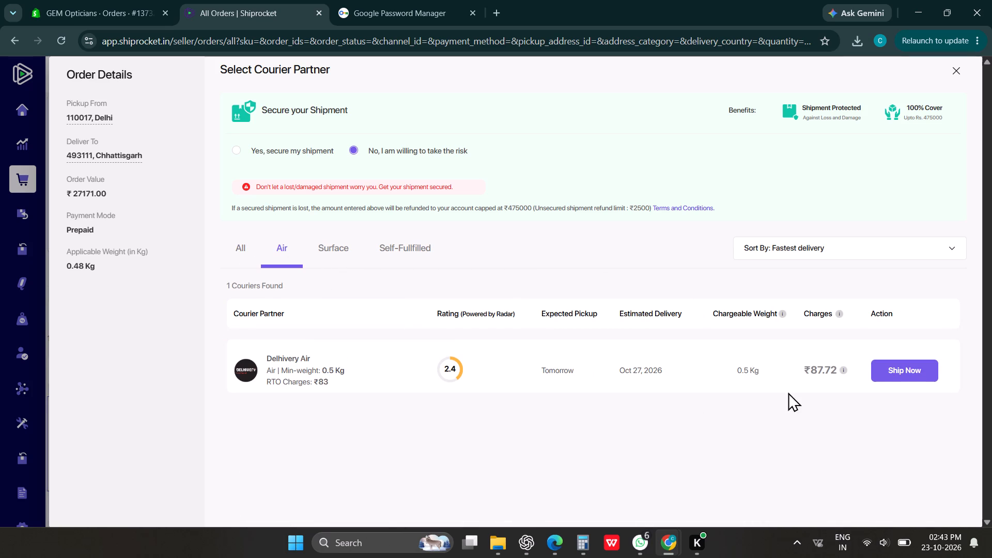
click(891, 373)
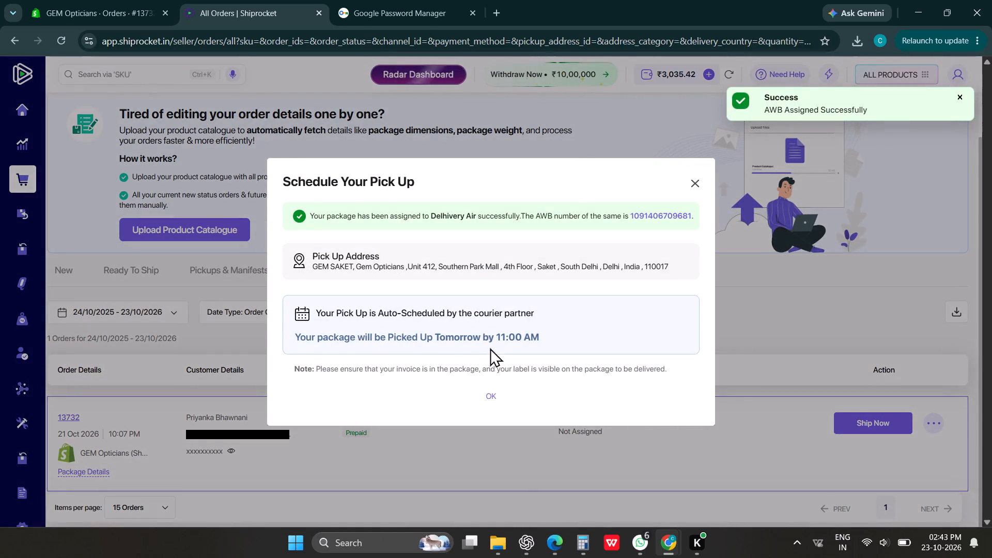
click(492, 397)
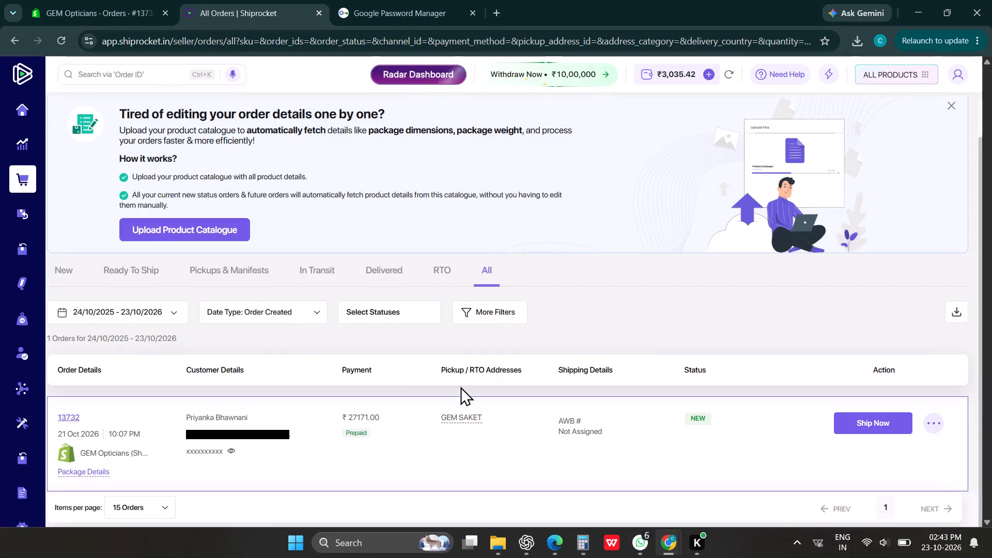
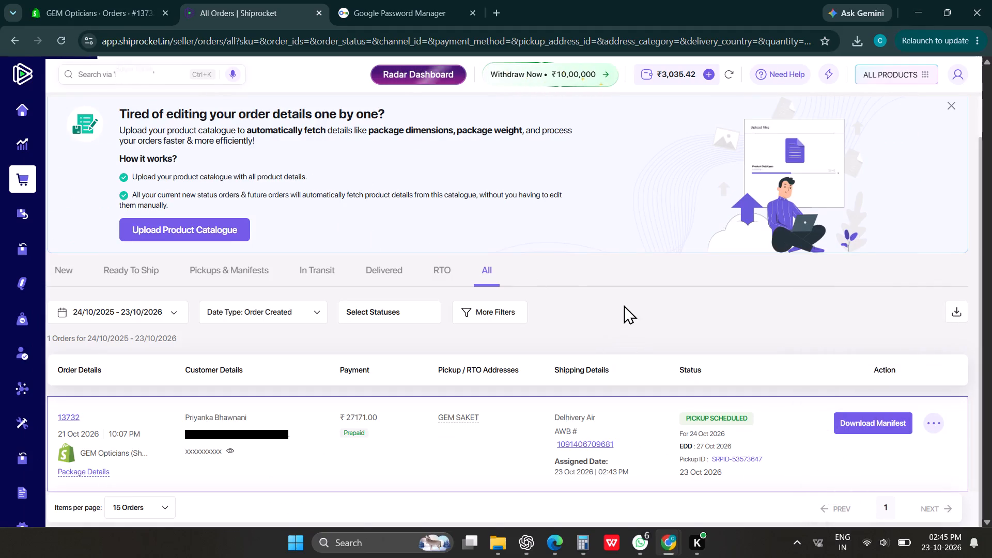
key(ctrl+p)
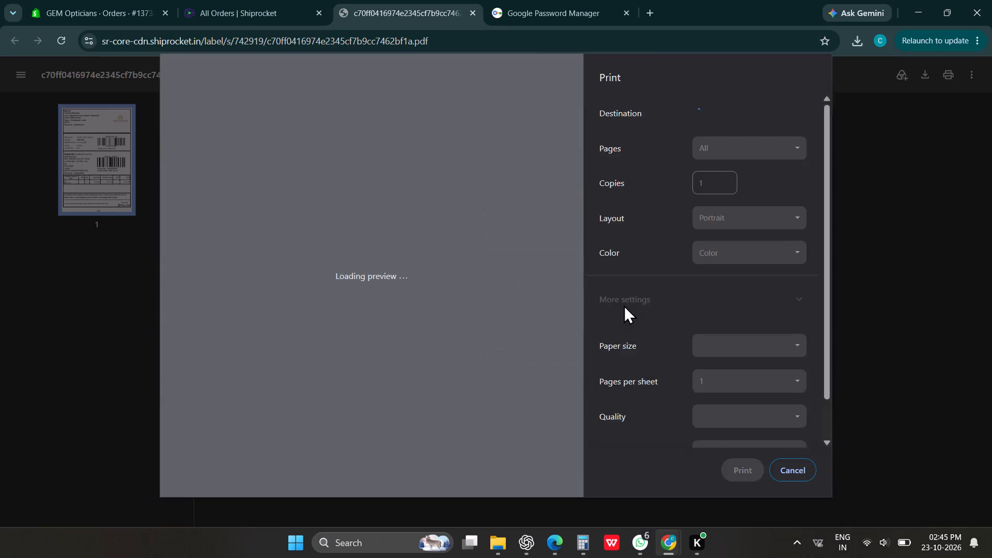
click(786, 221)
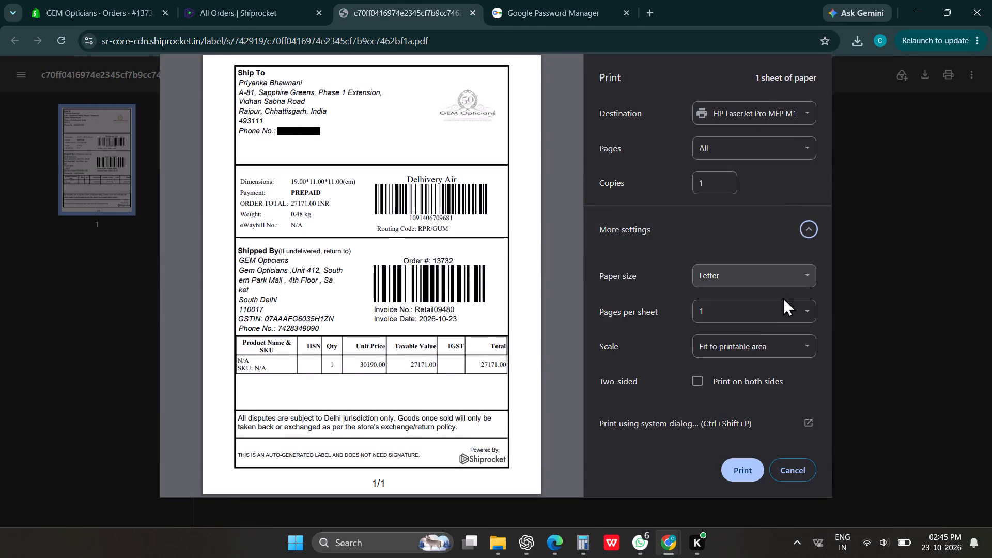
click(766, 316)
click(753, 344)
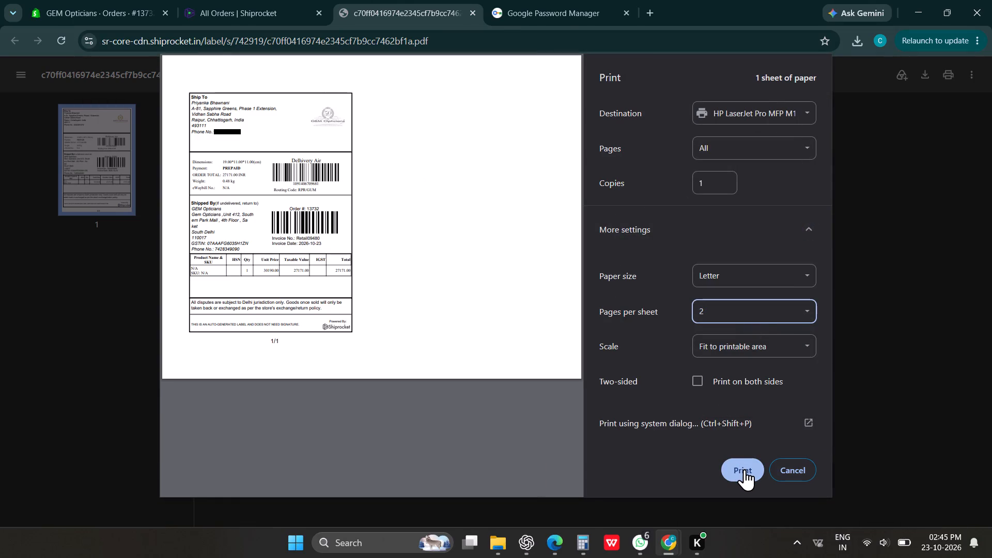
click(771, 269)
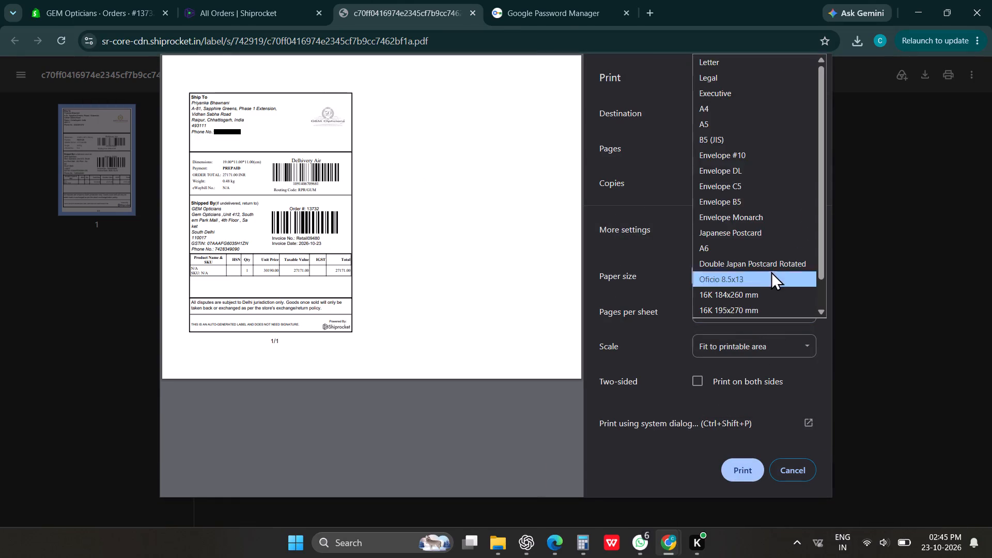
click(725, 109)
click(734, 314)
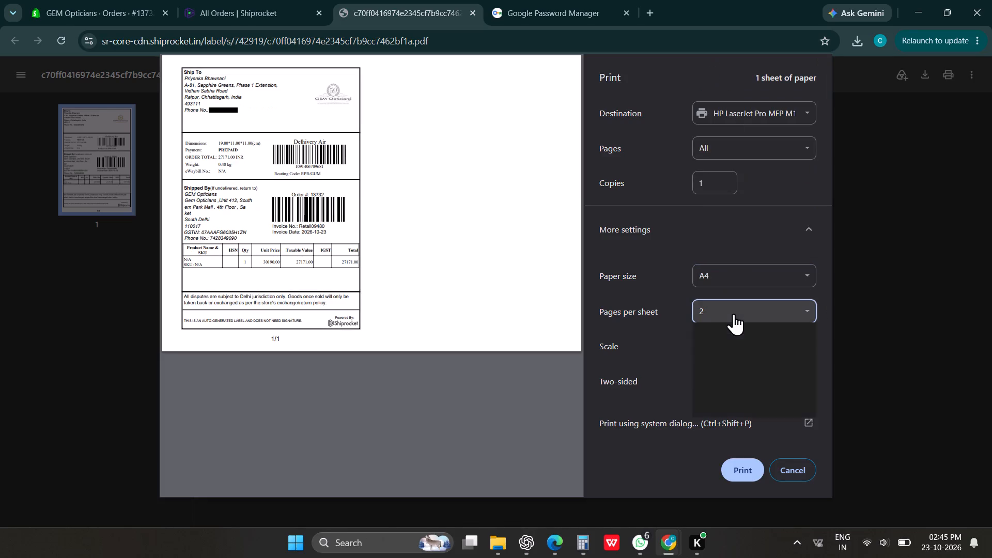
click(736, 362)
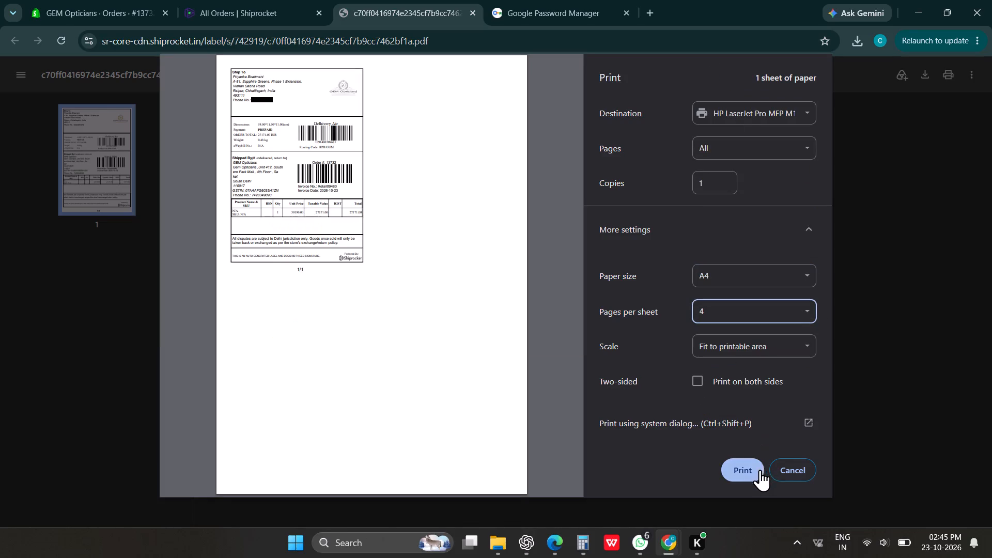
click(760, 470)
click(110, 3)
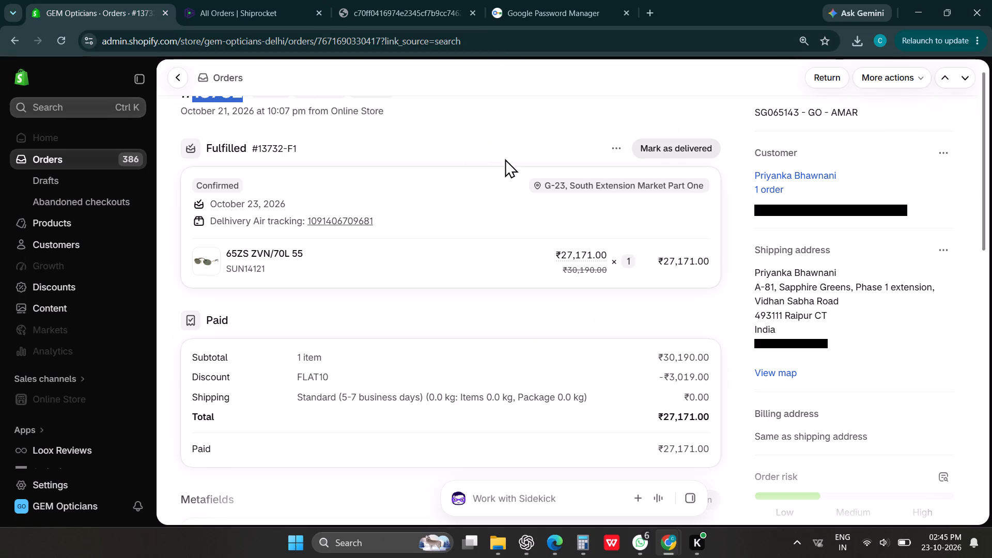
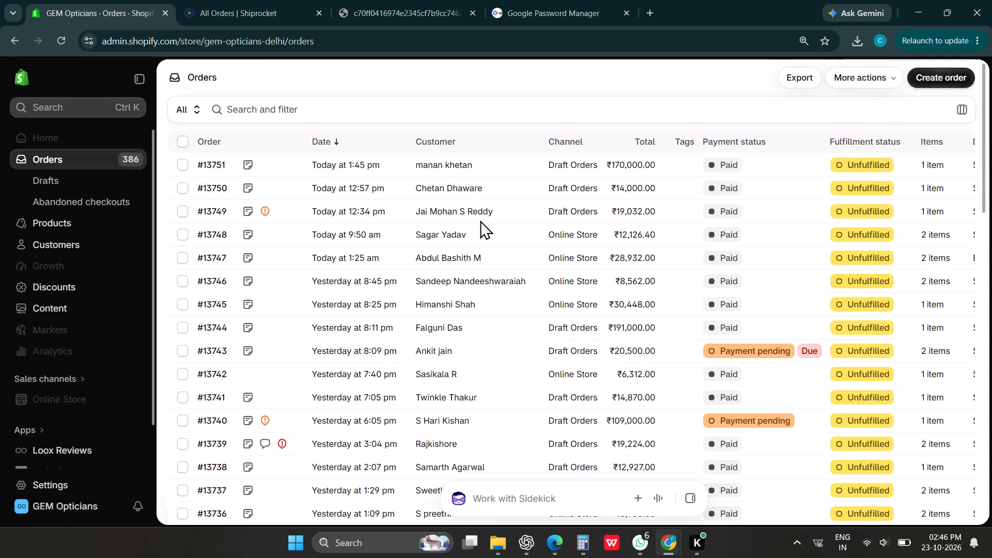
scroll(479, 378, down, 1)
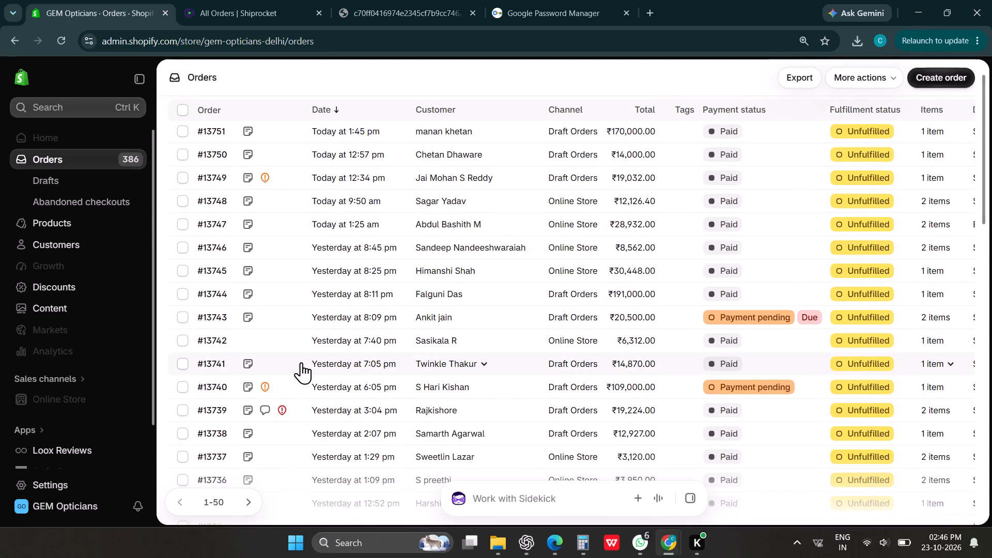
click(218, 360)
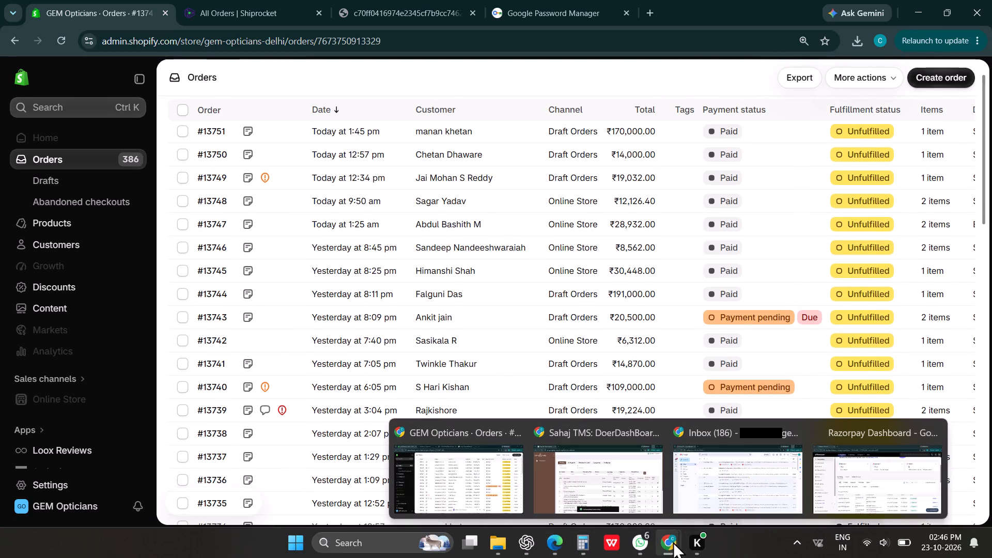
Open the WEFAST DELIVERY SLIP spreadsheet in a new browser window and go to its WEFAST SLIP sheet.
right_click(671, 542)
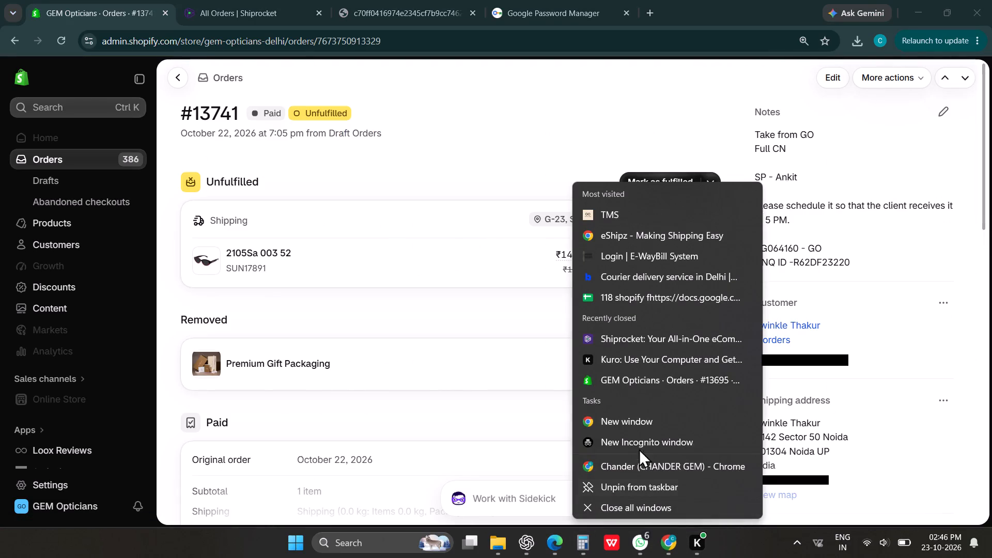
click(631, 418)
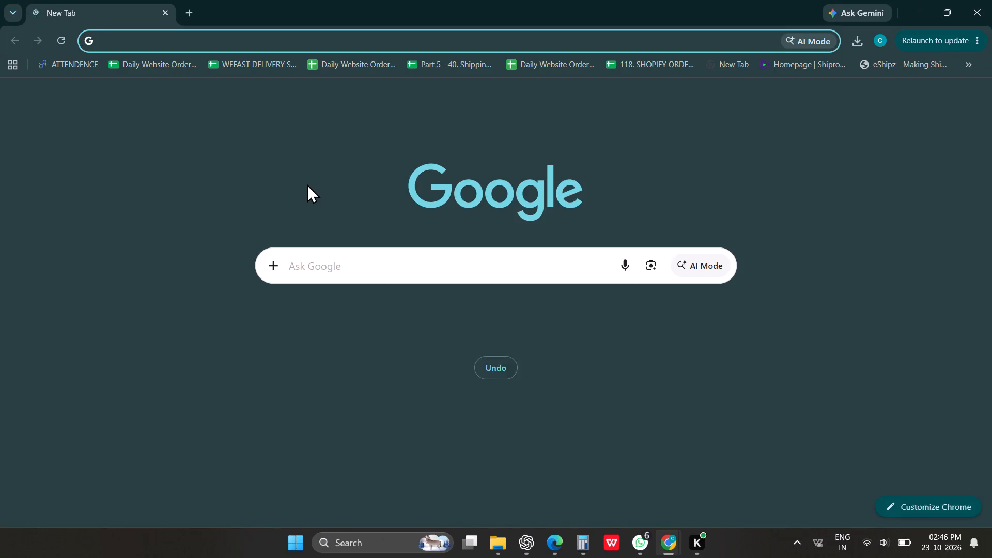
key(alt+Tab)
key(alt+Tab)
text(we)
click(175, 94)
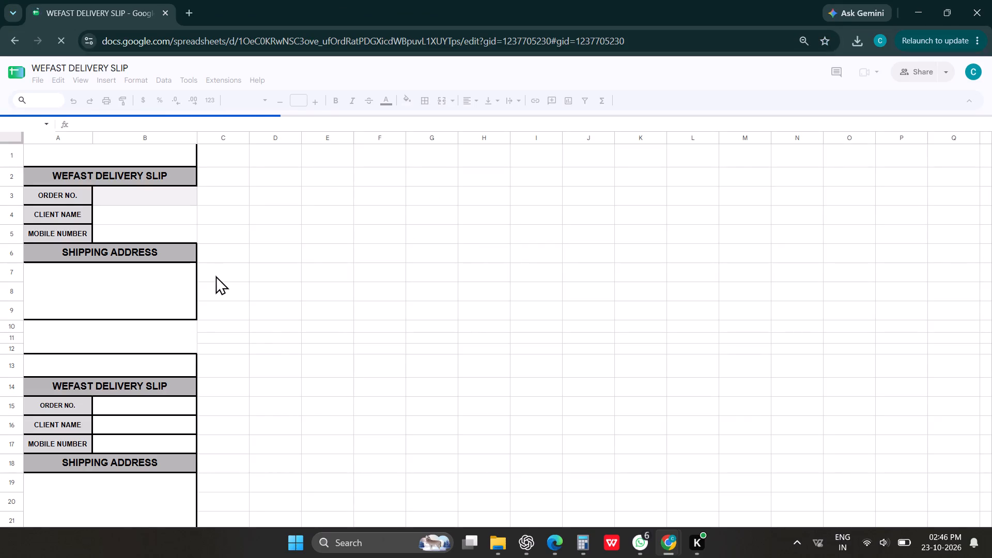
scroll(162, 229, down, 1)
scroll(212, 283, down, 1)
scroll(227, 309, up, 3)
click(222, 514)
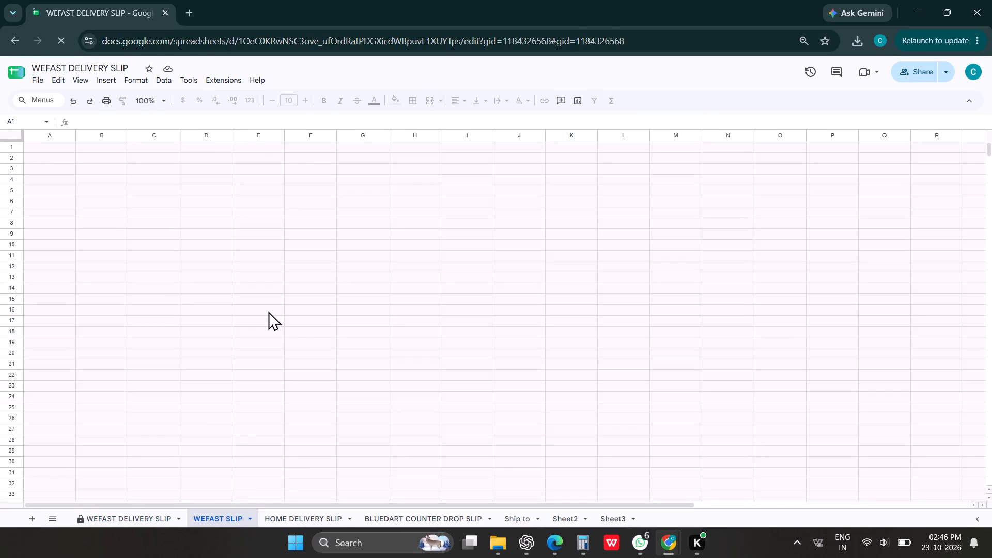
scroll(157, 199, up, 2)
click(165, 186)
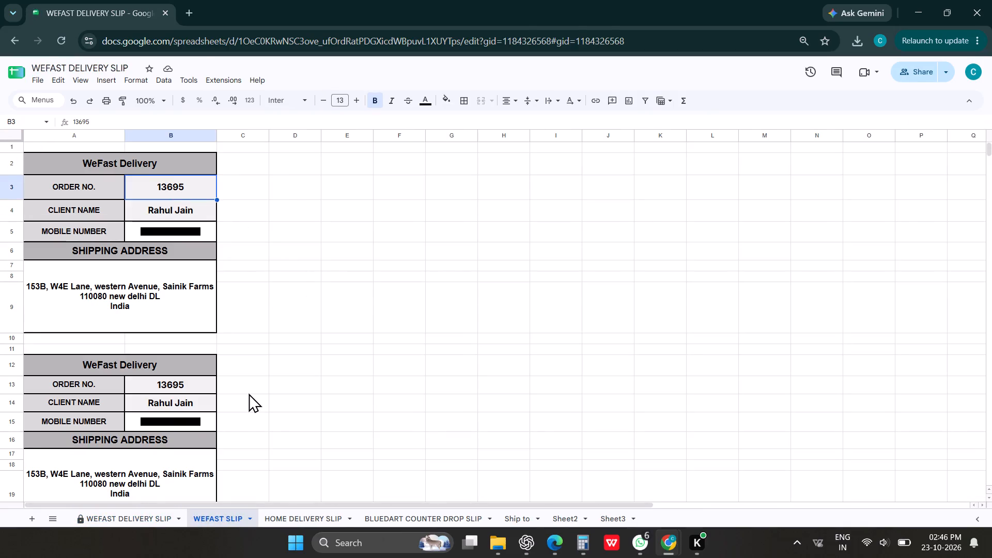
scroll(249, 393, left, 2)
key(alt+Tab)
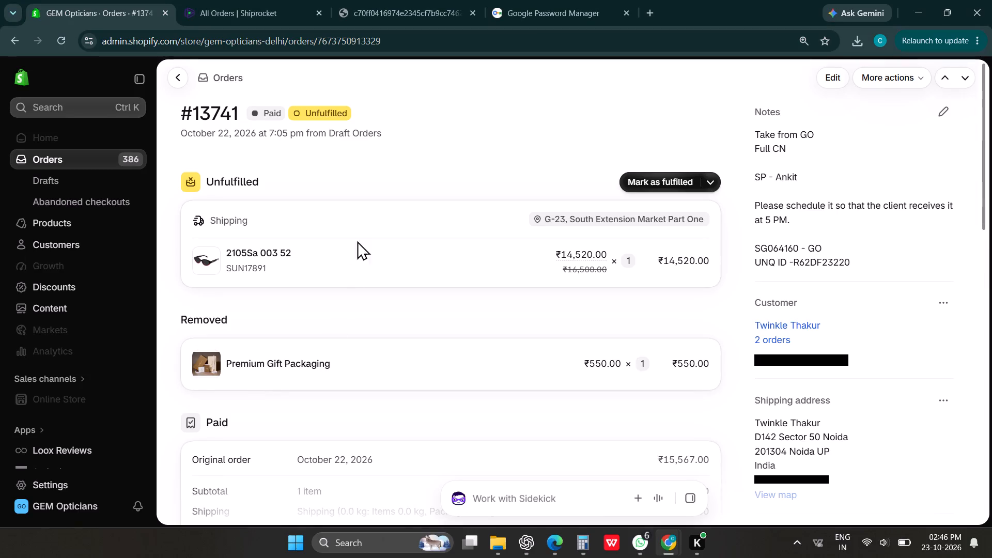
double_click(203, 115)
key(ctrl+c)
key(alt+Tab)
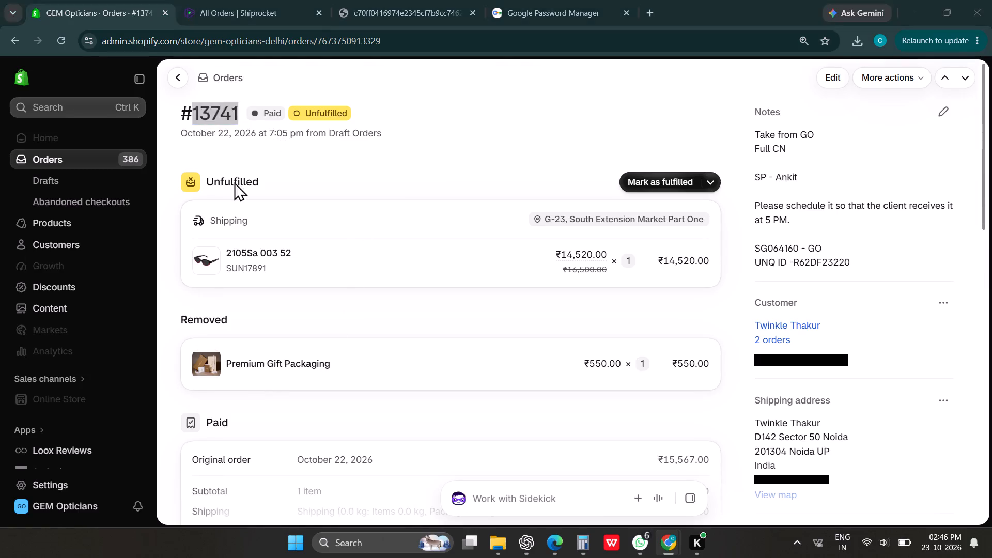
key(ctrl+v)
click(229, 209)
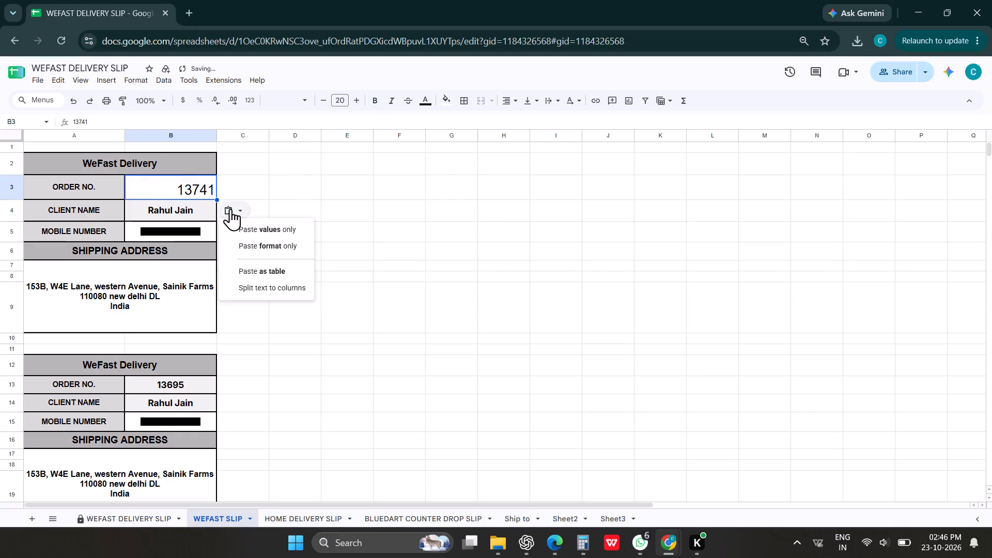
click(242, 222)
Copy the customer's name from the Shopify order into the first slip's client name cell, values only.
click(190, 204)
key(alt+Tab)
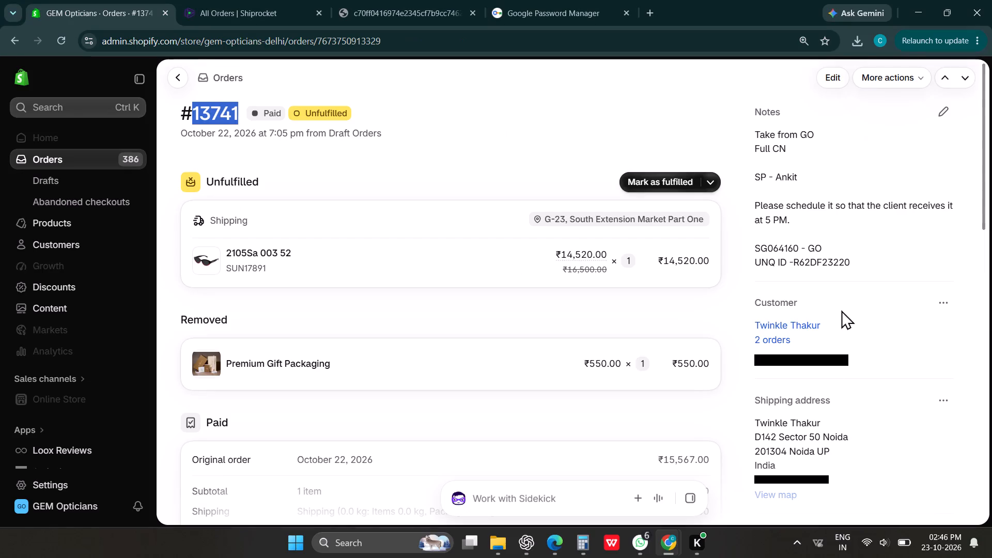
drag(830, 327, 753, 326)
key(ctrl+c)
key(alt+Tab)
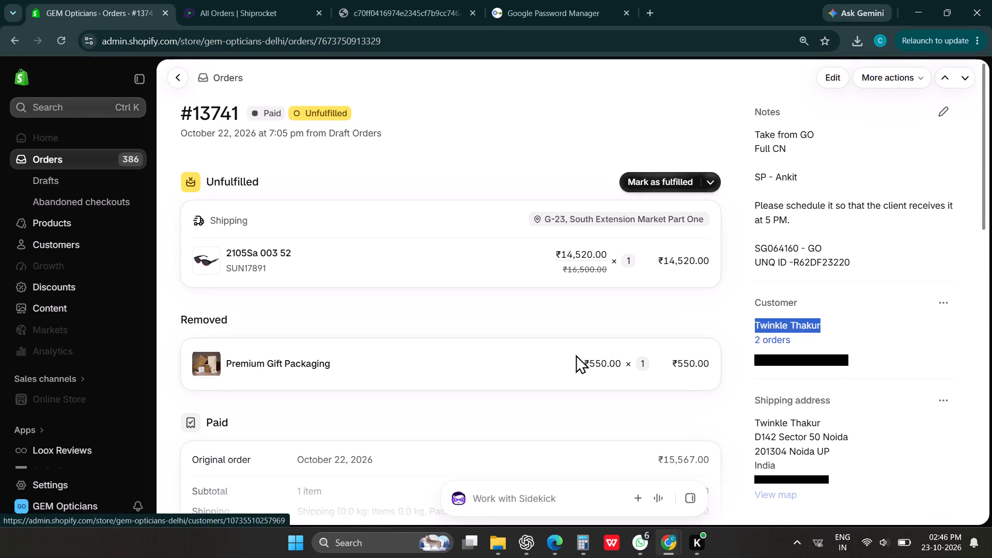
key(ctrl+v)
click(234, 234)
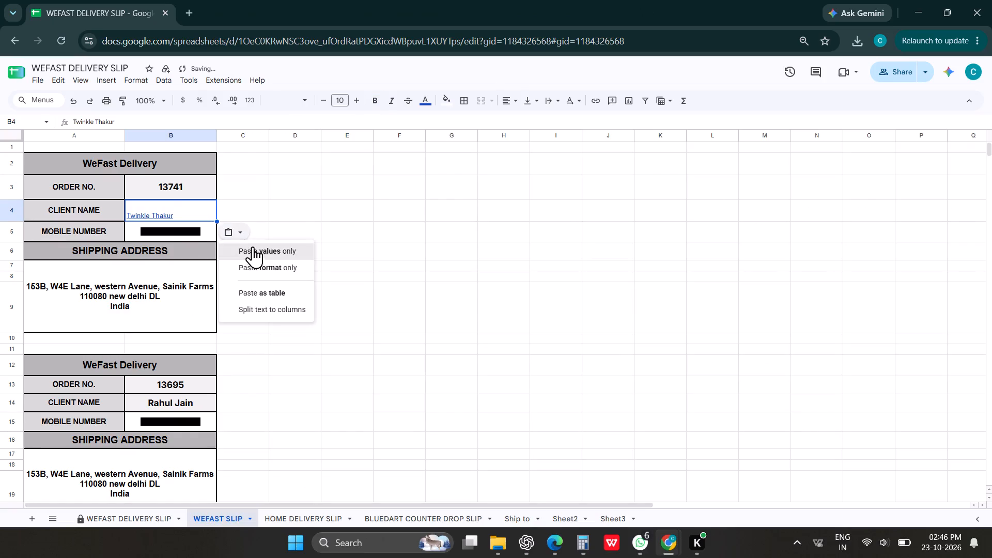
click(252, 247)
Copy the phone number from the Shopify shipping address into the first slip's mobile number cell, values only.
click(173, 234)
key(alt+Tab)
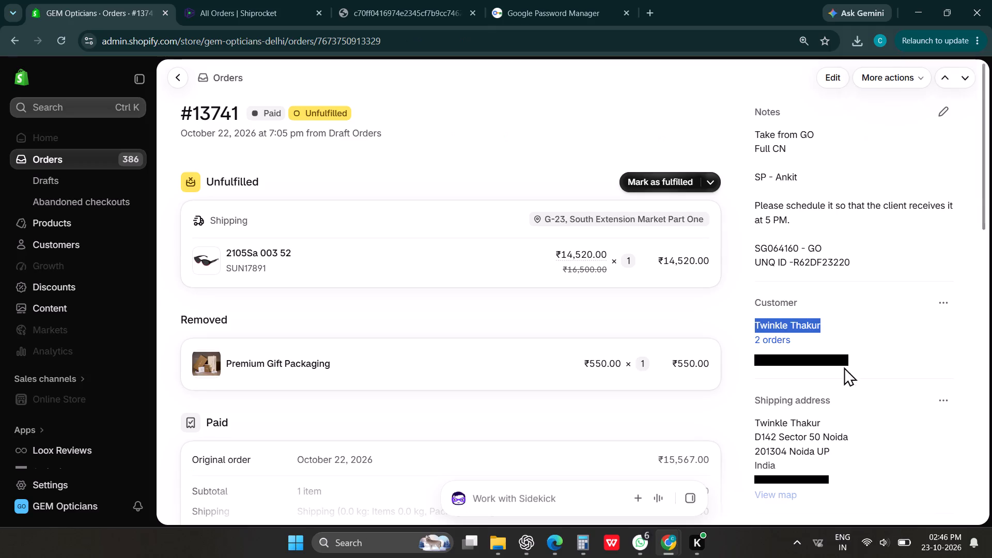
scroll(839, 467, down, 1)
drag(831, 439, 775, 441)
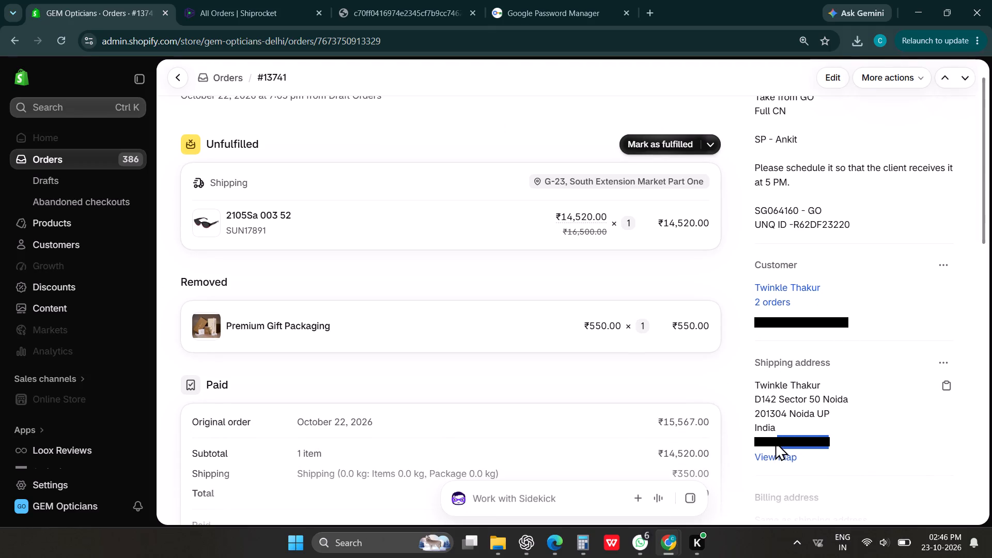
drag(775, 441, 773, 441)
key(ctrl+c)
key(alt+Tab)
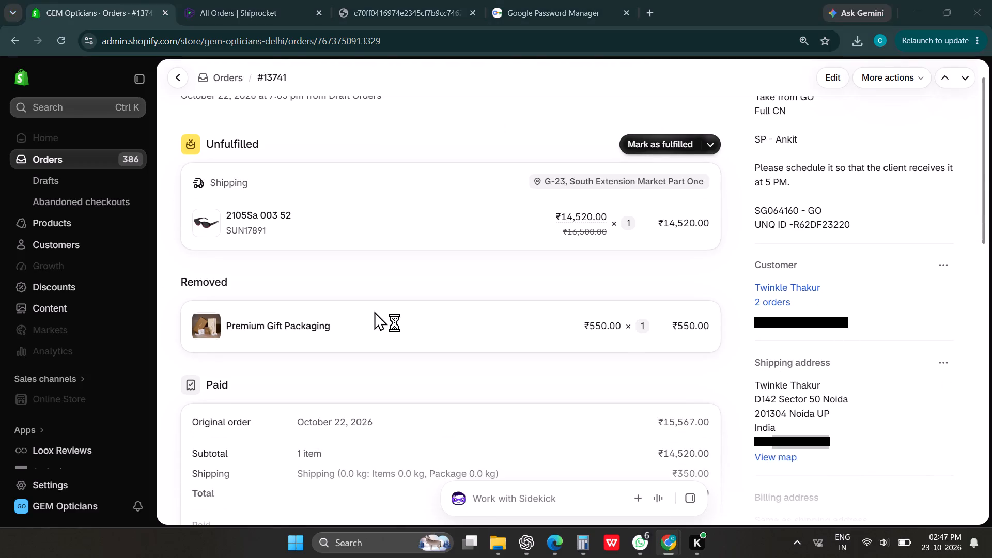
key(ctrl+v)
click(238, 256)
click(247, 268)
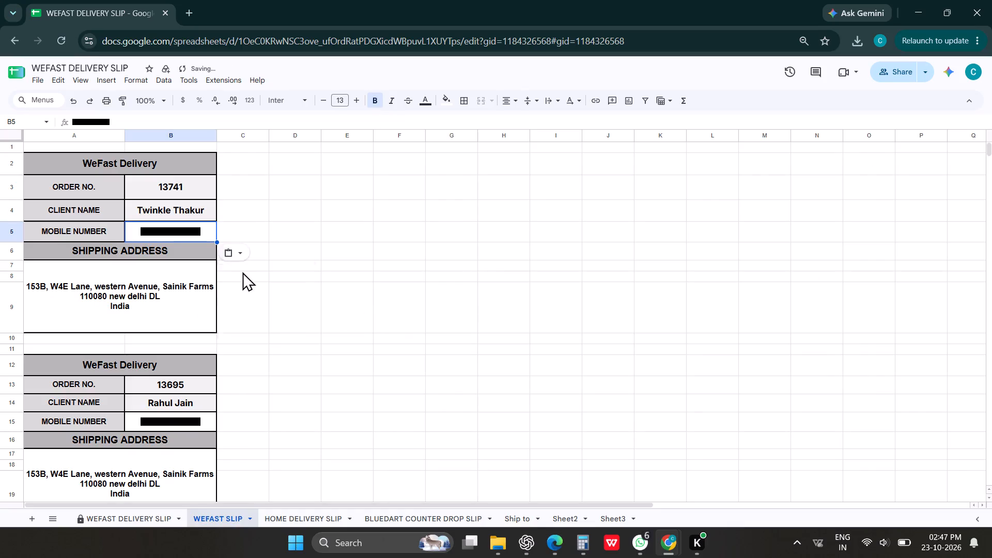
click(130, 292)
key(alt+Tab)
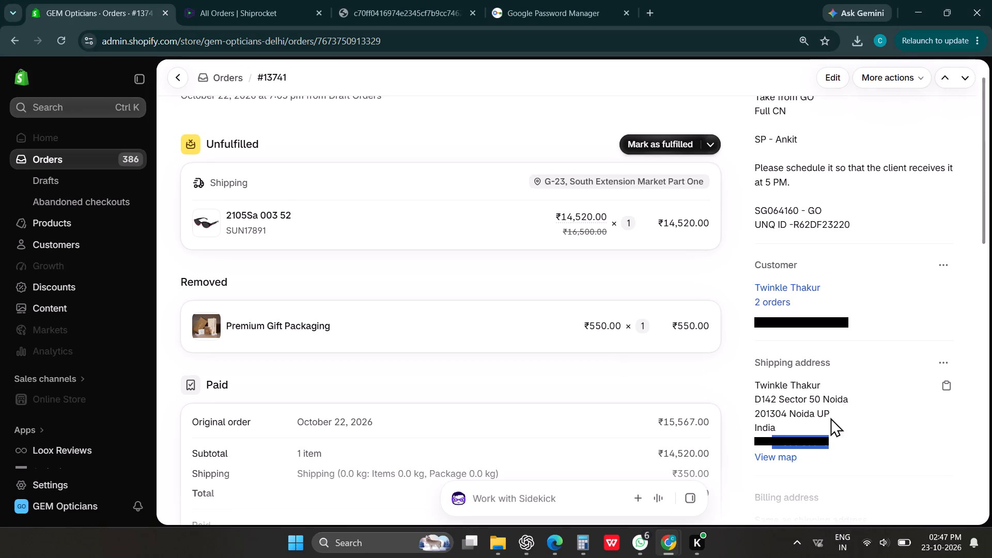
scroll(812, 414, down, 1)
drag(755, 375, 789, 407)
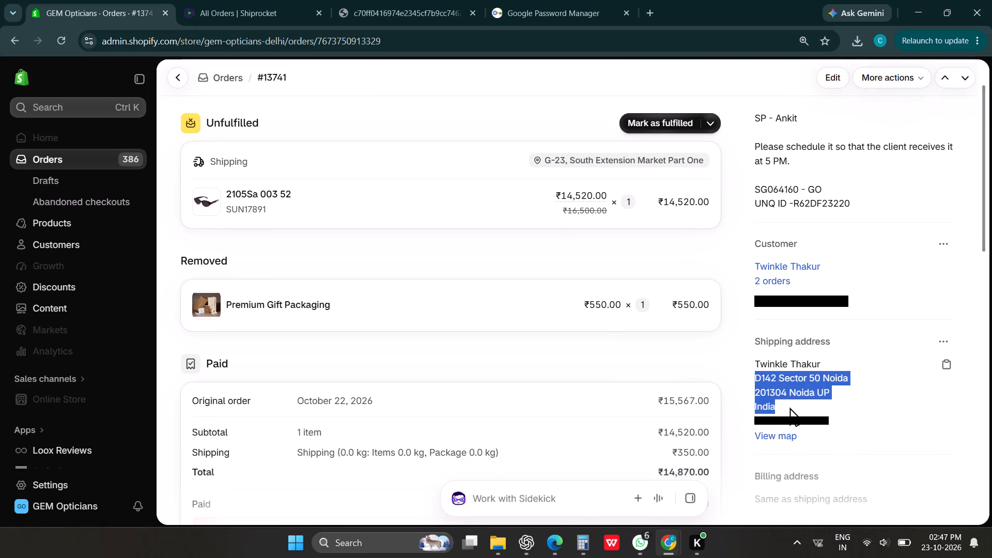
key(ctrl+c)
key(alt+Tab)
click(135, 309)
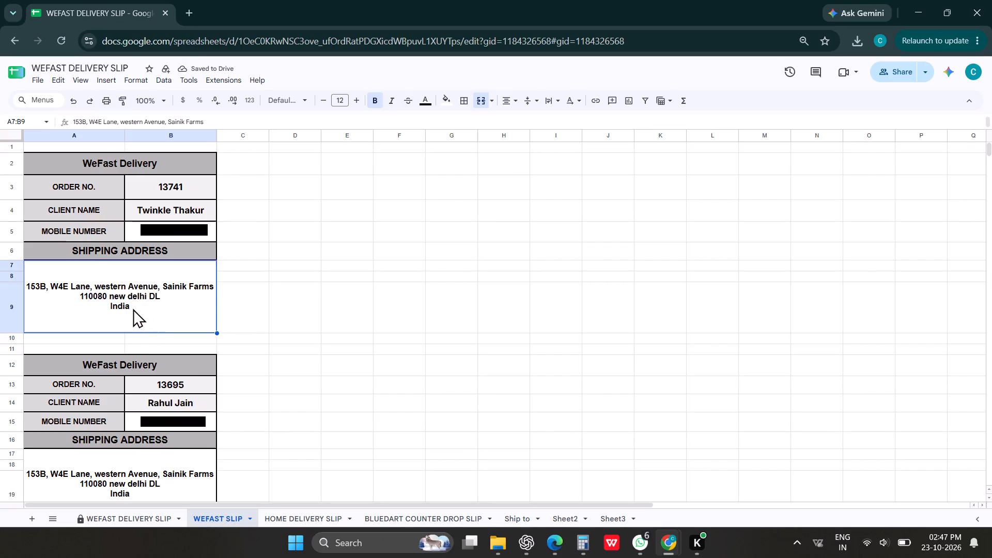
double_click(130, 305)
drag(130, 285, 105, 280)
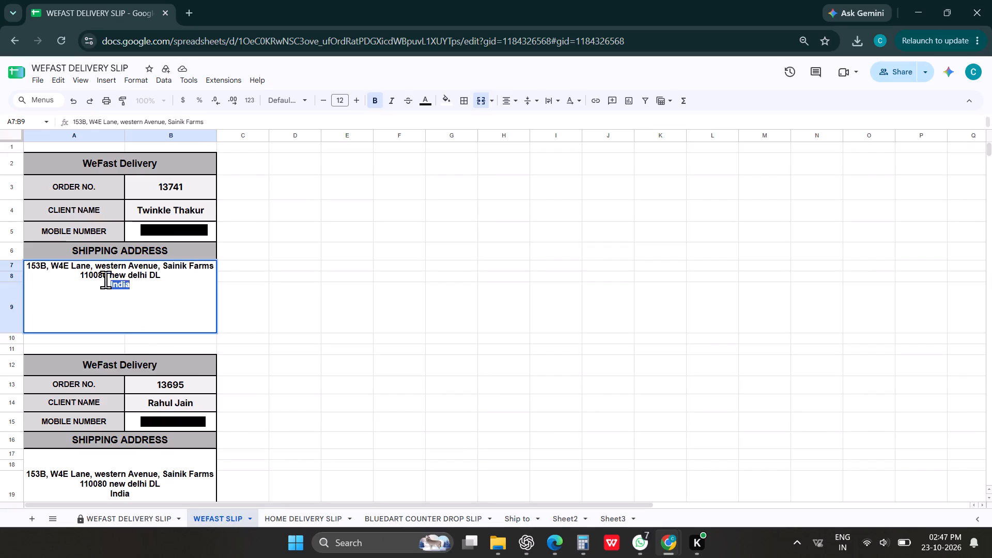
drag(105, 280, 26, 263)
key(ctrl+v)
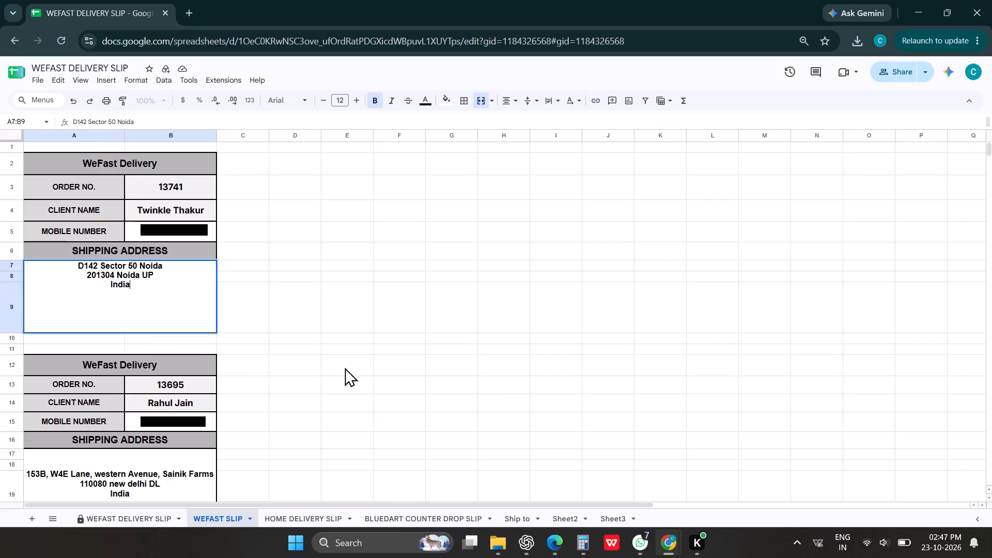
click(394, 328)
scroll(313, 397, down, 2)
scroll(176, 363, up, 2)
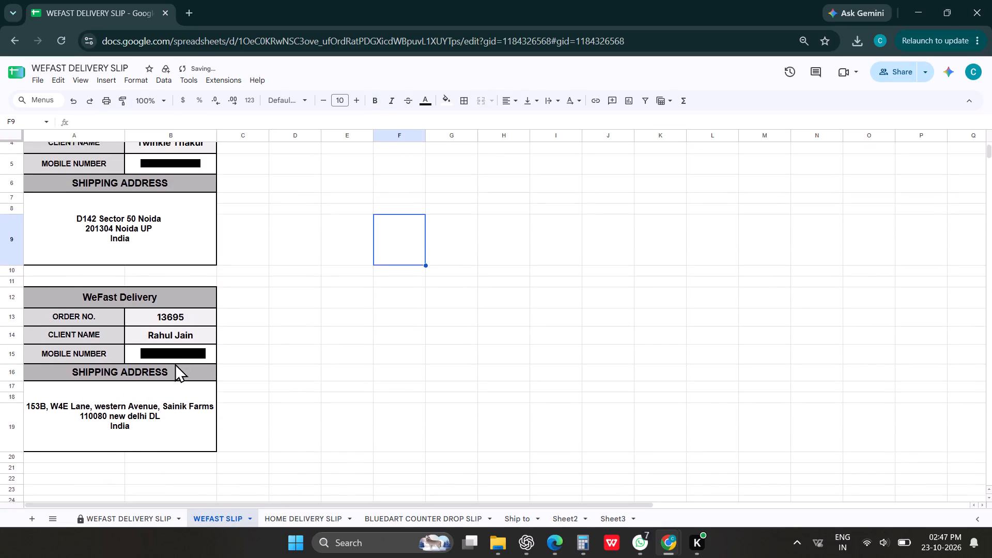
scroll(175, 363, up, 4)
scroll(193, 364, down, 1)
click(169, 336)
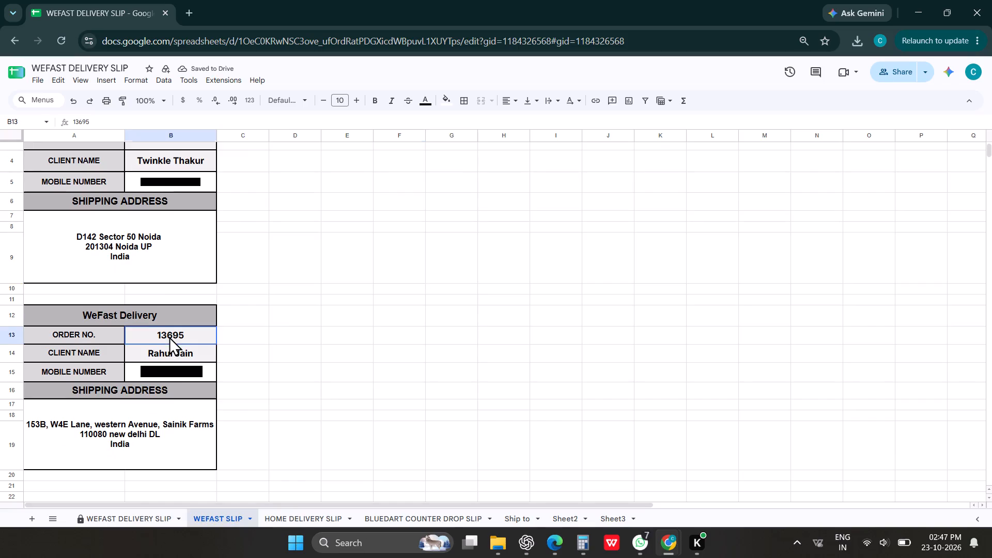
scroll(276, 304, up, 1)
click(171, 188)
key(ctrl+c)
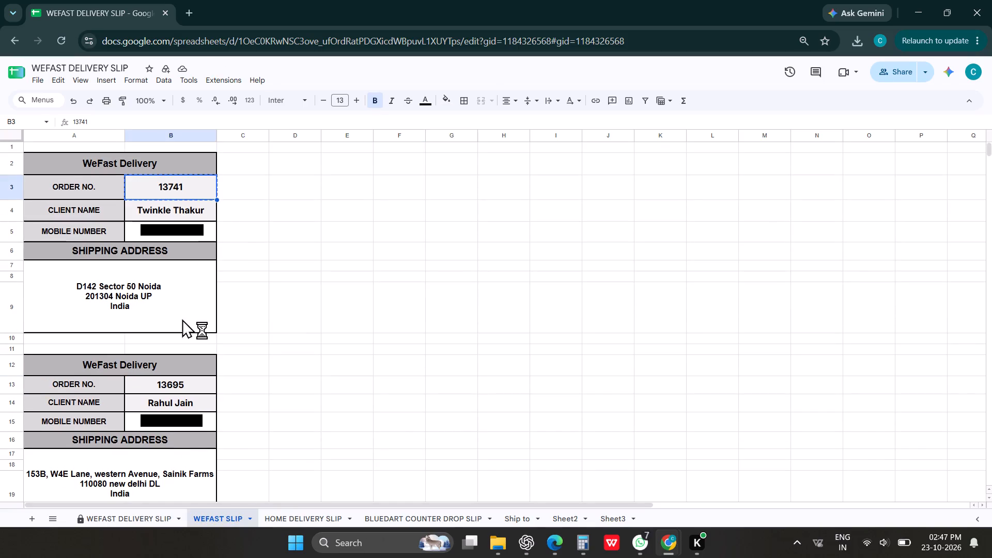
click(174, 384)
key(ctrl+v)
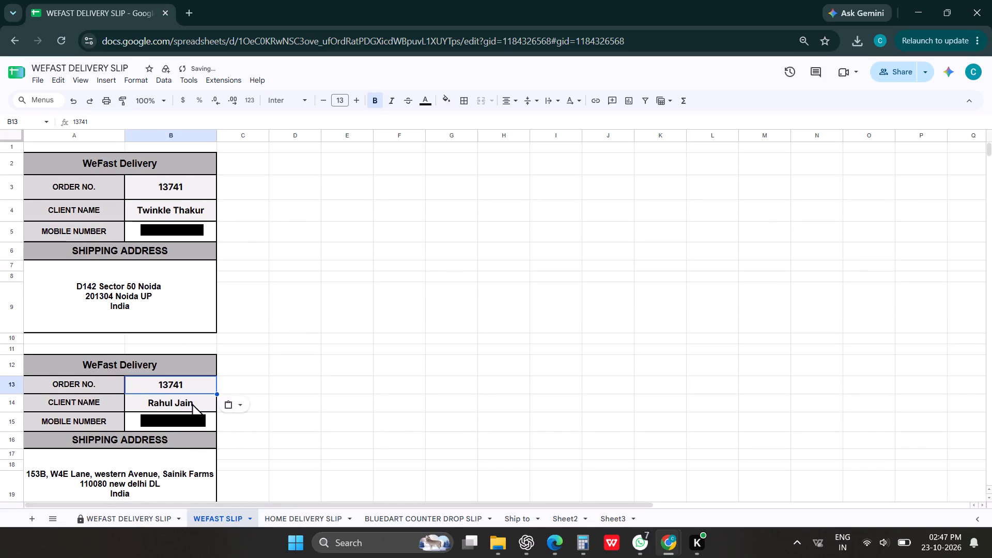
Copy the client name from the first slip into the second slip's client name cell, values only.
click(191, 403)
click(167, 206)
key(ctrl+c)
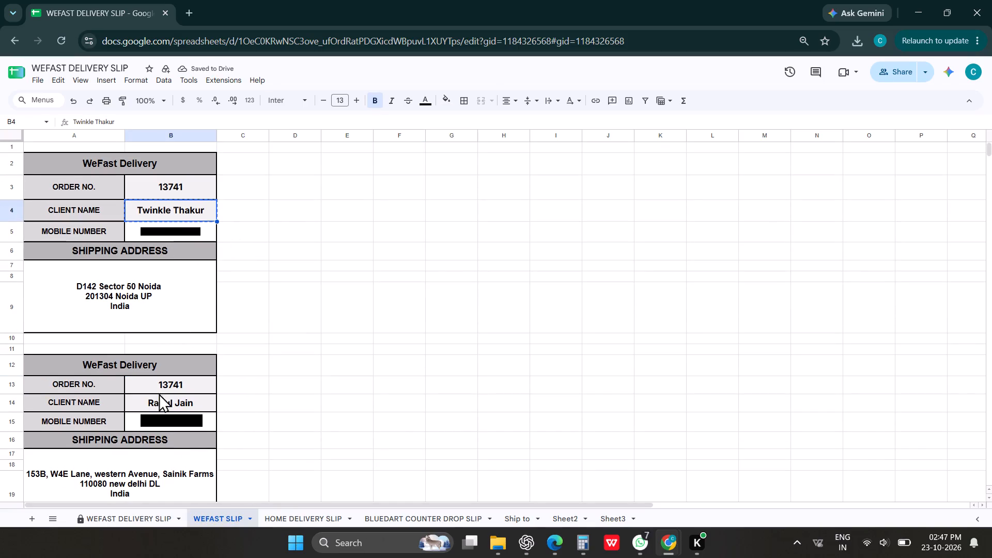
click(162, 399)
key(ctrl+v)
click(233, 423)
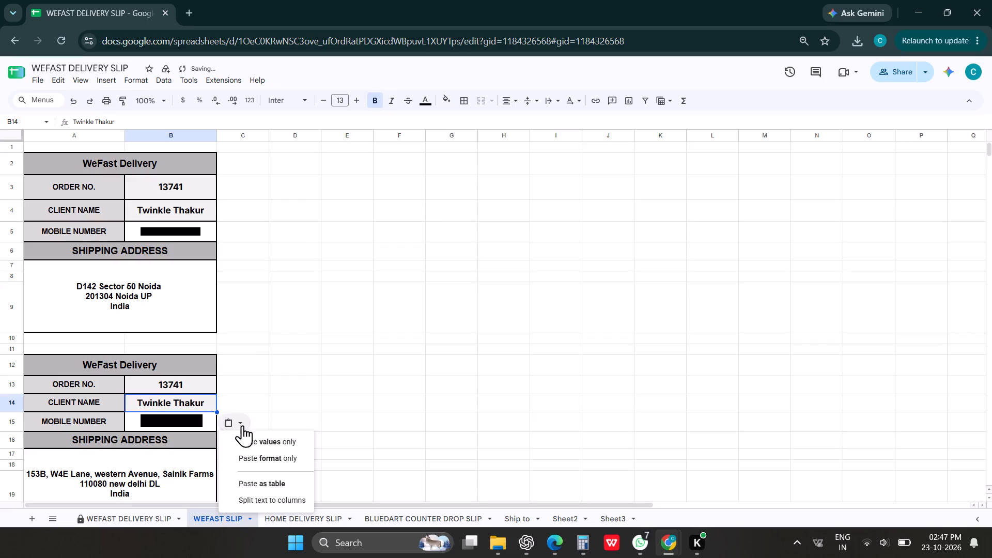
click(247, 436)
Copy the phone number from the Shopify shipping address into the second slip's mobile number cell, values only.
click(176, 419)
key(alt+Tab)
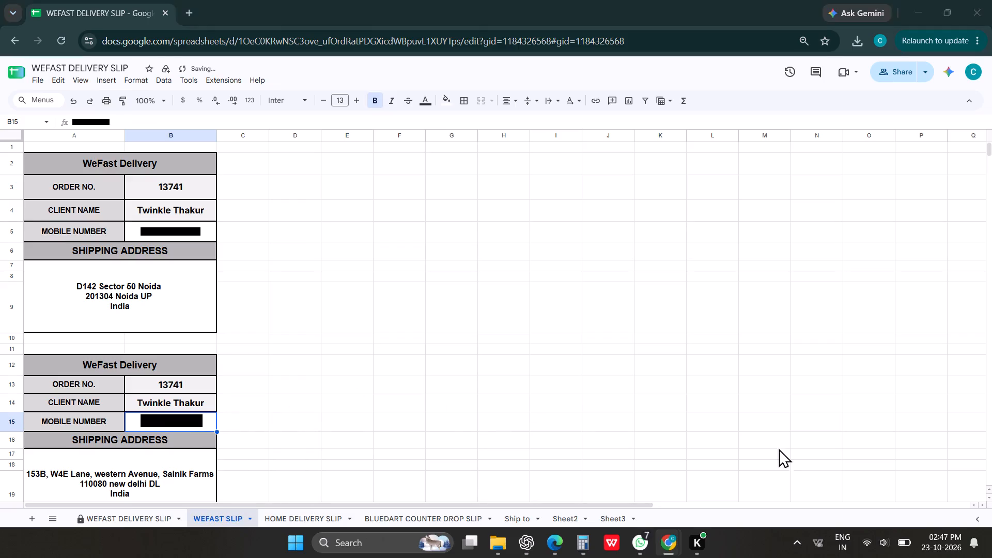
click(871, 440)
drag(771, 419, 818, 420)
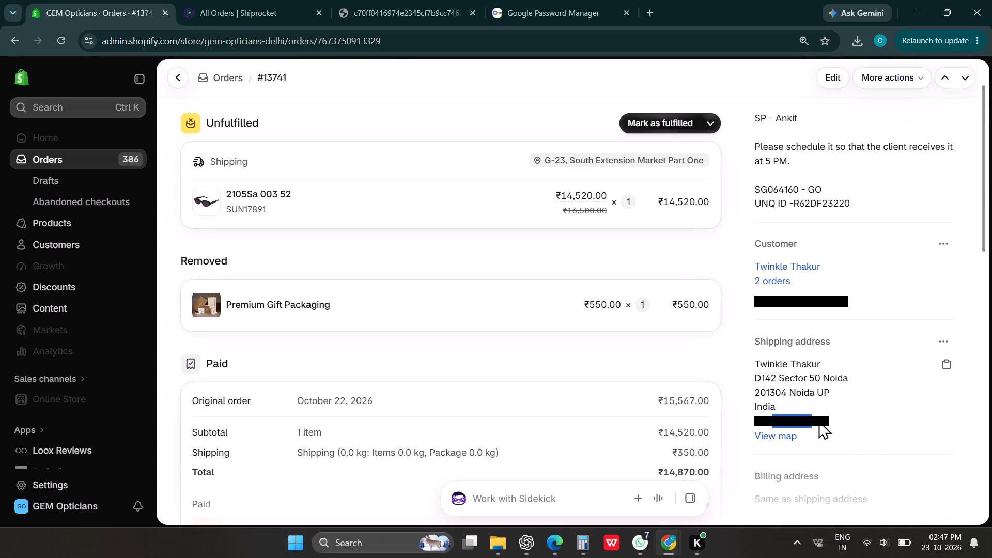
drag(818, 420, 828, 422)
key(ctrl+c)
key(alt+Tab)
key(ctrl+v)
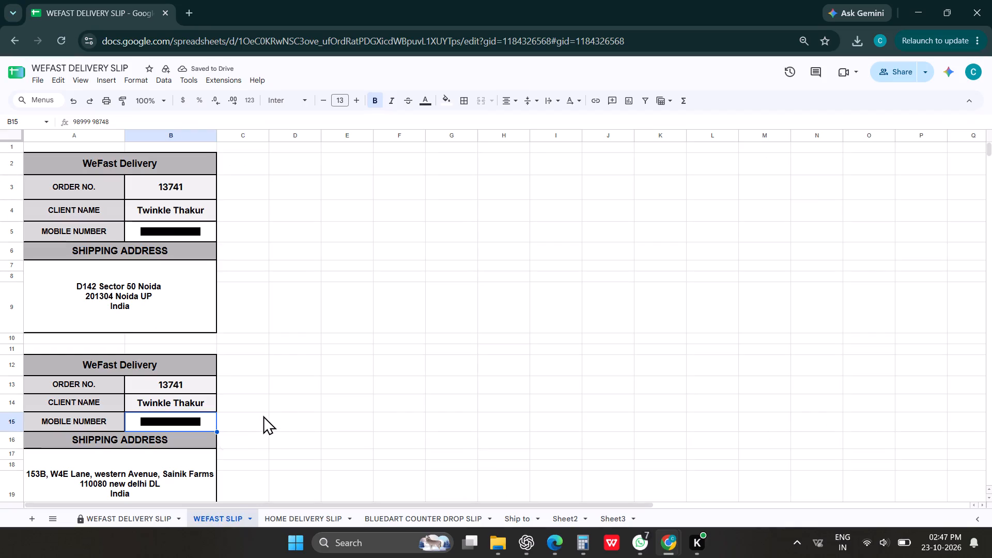
click(243, 439)
click(265, 363)
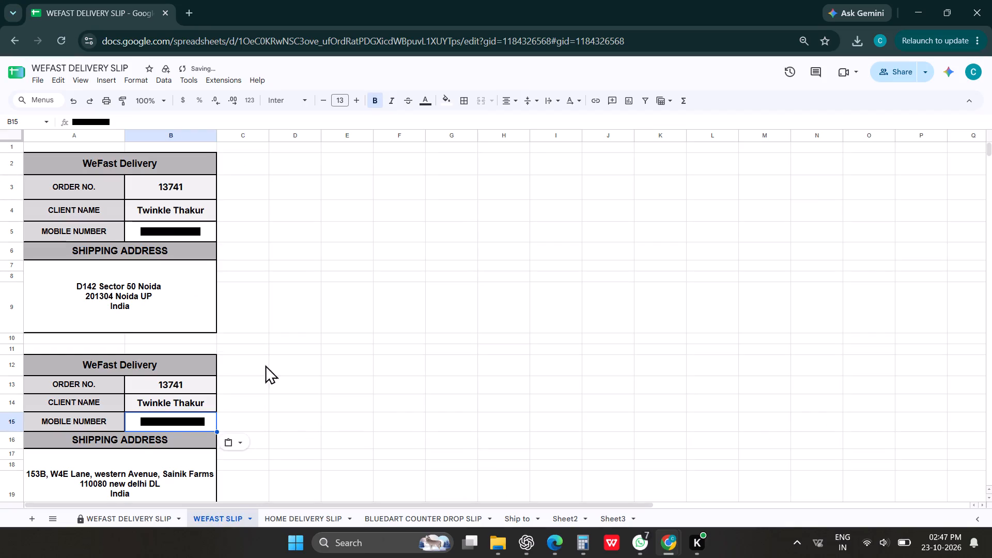
click(173, 426)
Replace the second slip's shipping address text with the address copied from the first slip.
scroll(182, 467, down, 1)
click(132, 397)
scroll(164, 204, up, 1)
click(133, 230)
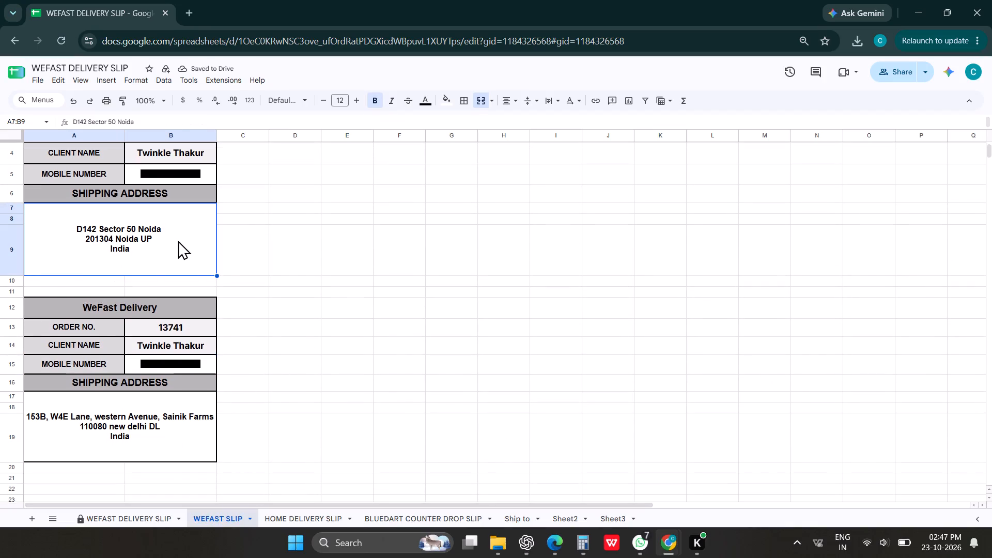
key(ctrl+c)
click(129, 414)
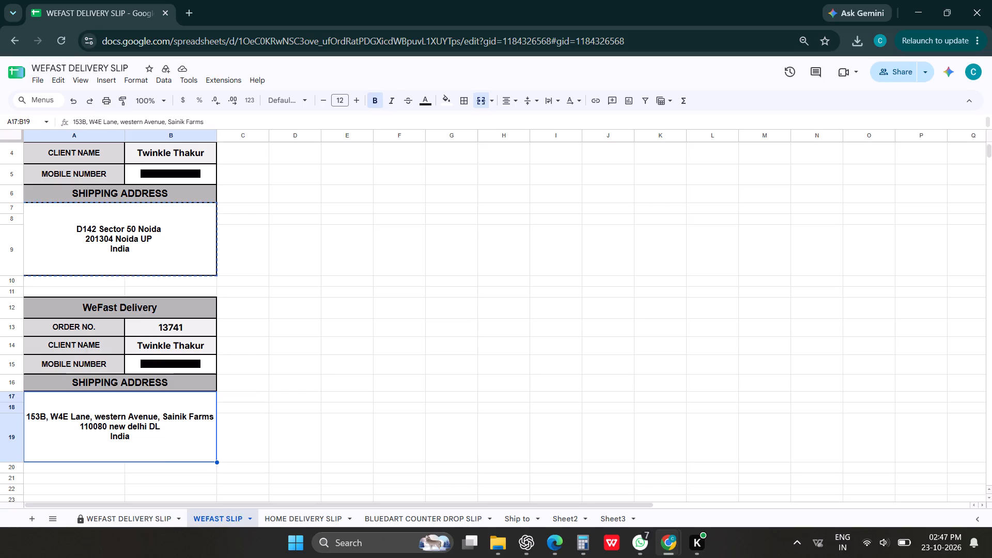
double_click(127, 437)
drag(134, 415, 26, 399)
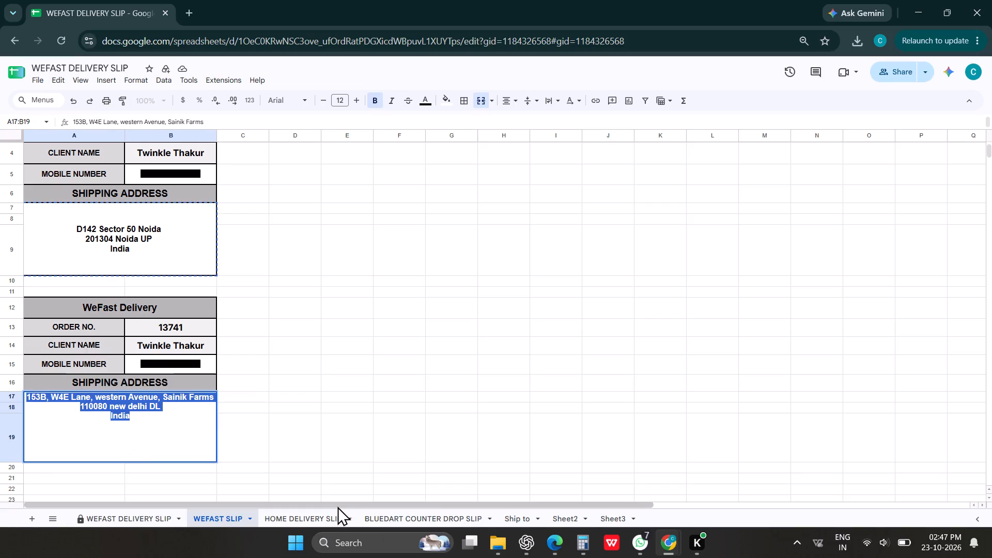
key(ctrl+v)
click(494, 442)
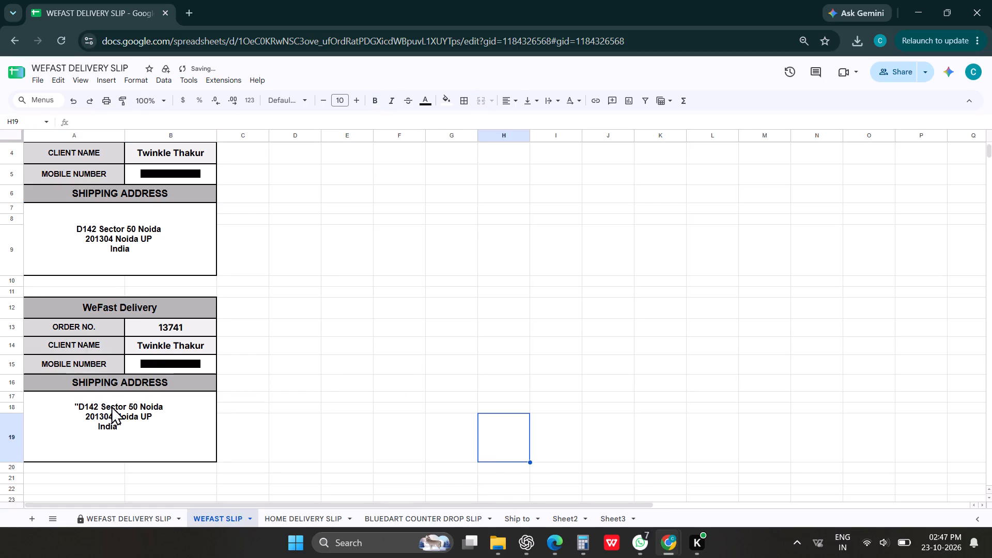
Delete the opening quotation mark from the second slip's shipping address.
click(78, 401)
click(79, 405)
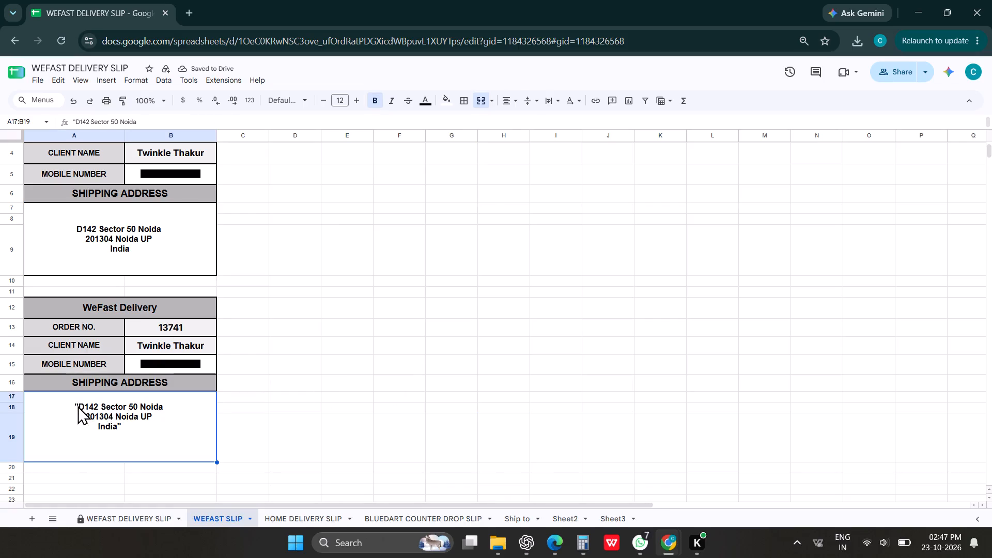
double_click(78, 406)
click(79, 397)
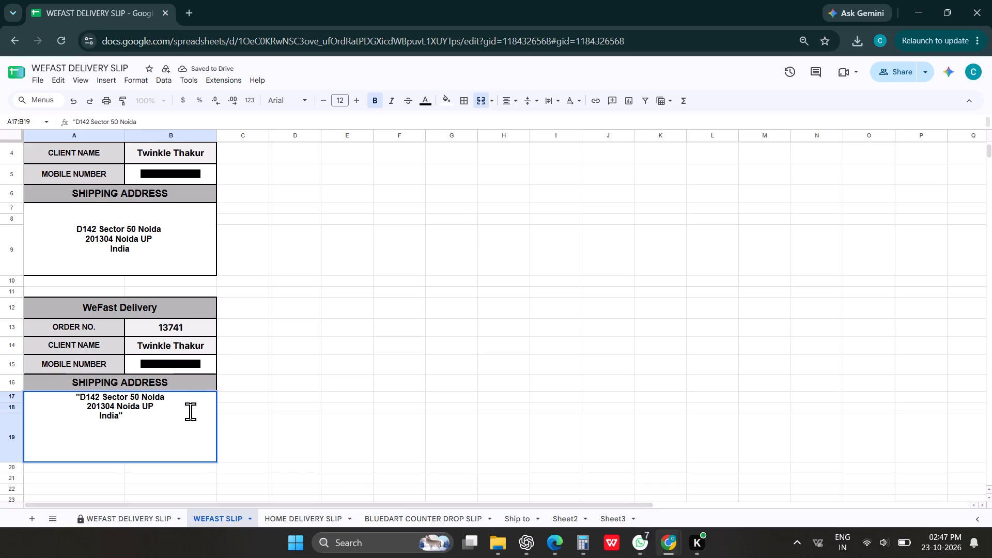
key(BackSpace)
key(BackSpace)
click(385, 338)
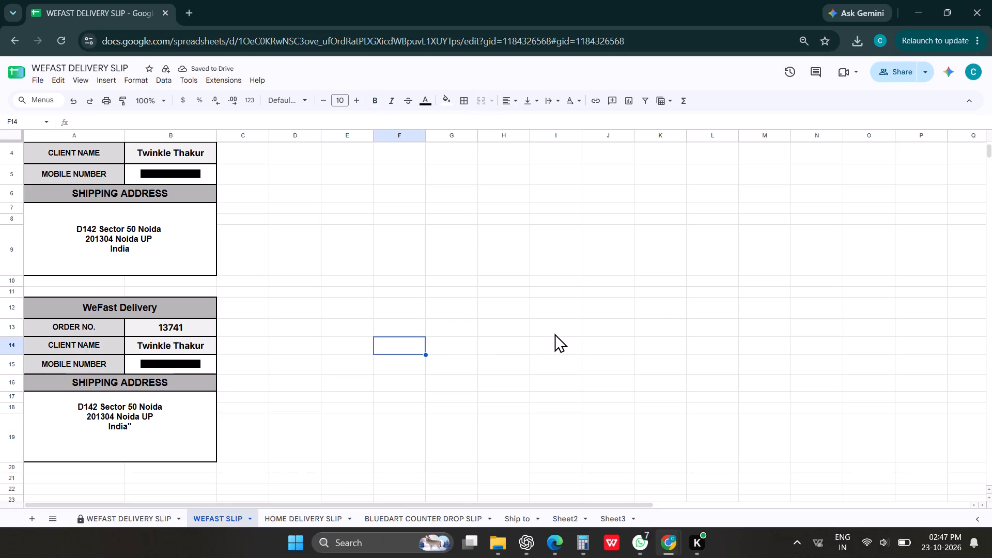
scroll(554, 333, up, 4)
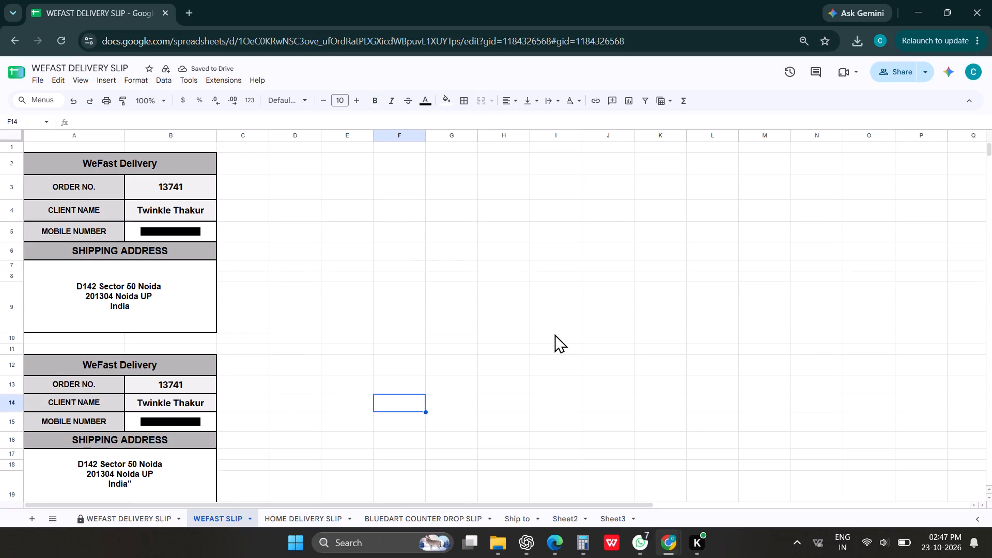
key(alt+Tab)
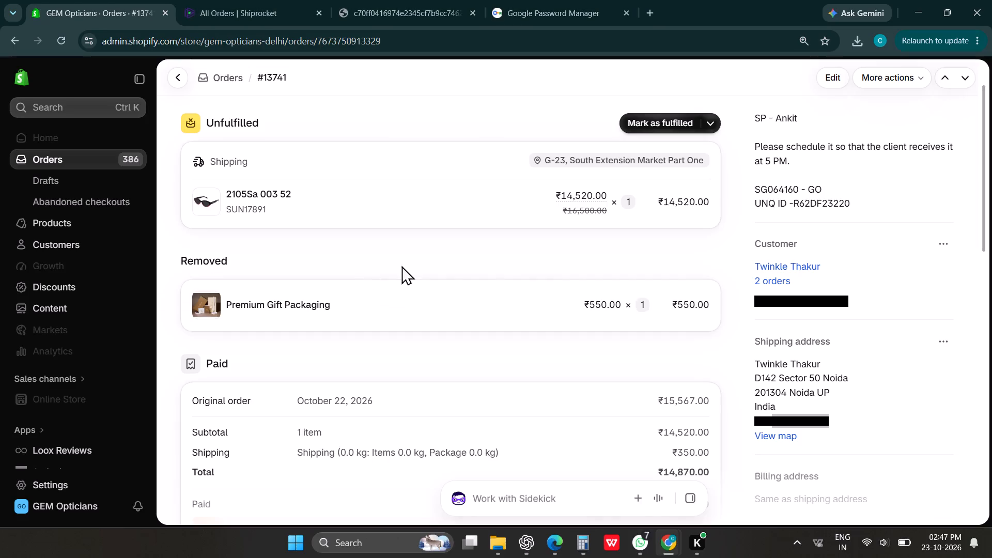
scroll(561, 291, down, 1)
key(alt+Tab)
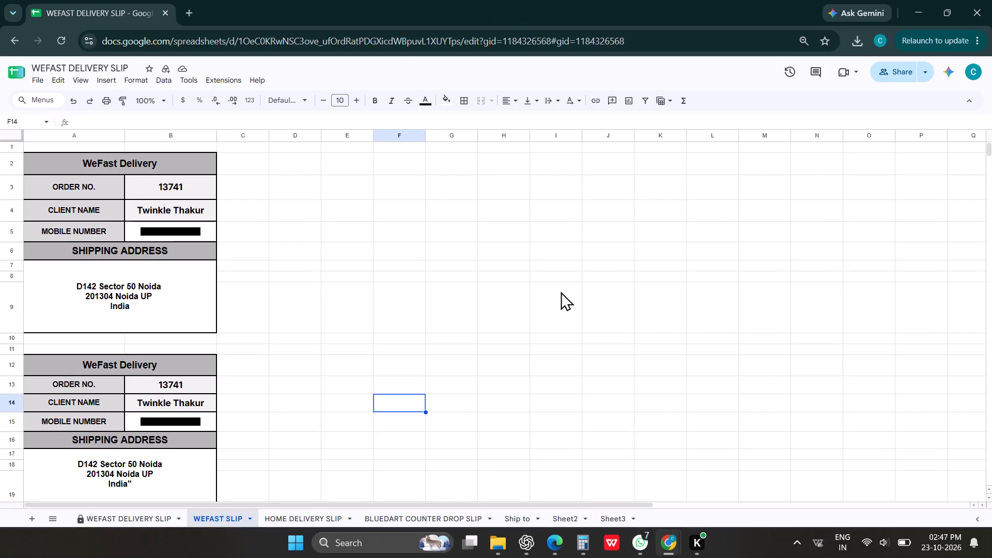
key(alt+Tab)
key(alt+Tab)
scroll(561, 291, down, 1)
key(alt+Tab)
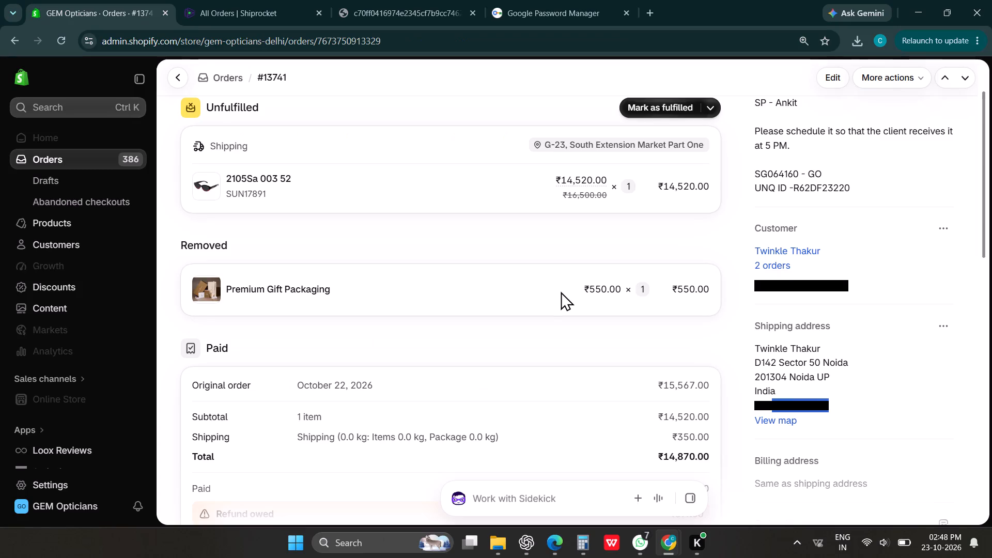
key(alt+Tab)
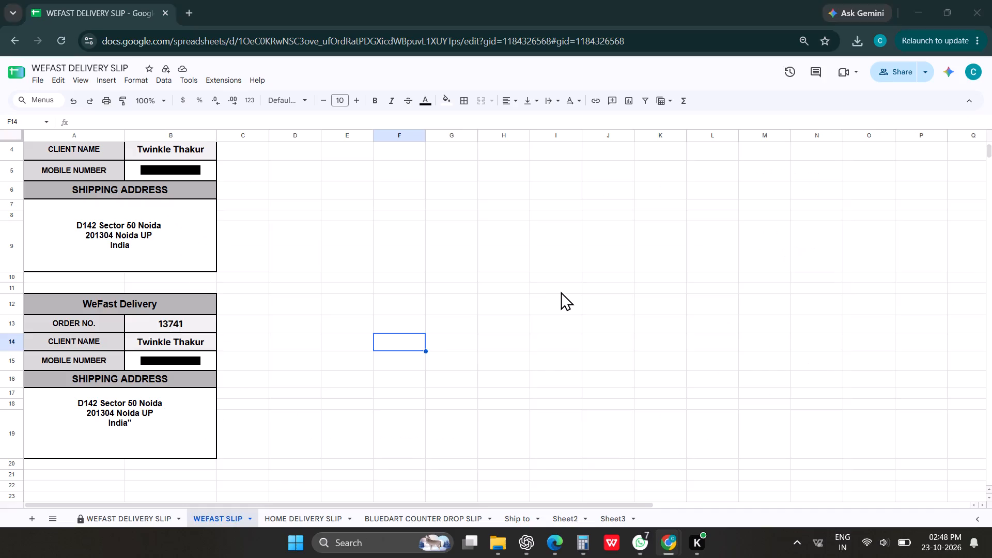
scroll(561, 291, up, 3)
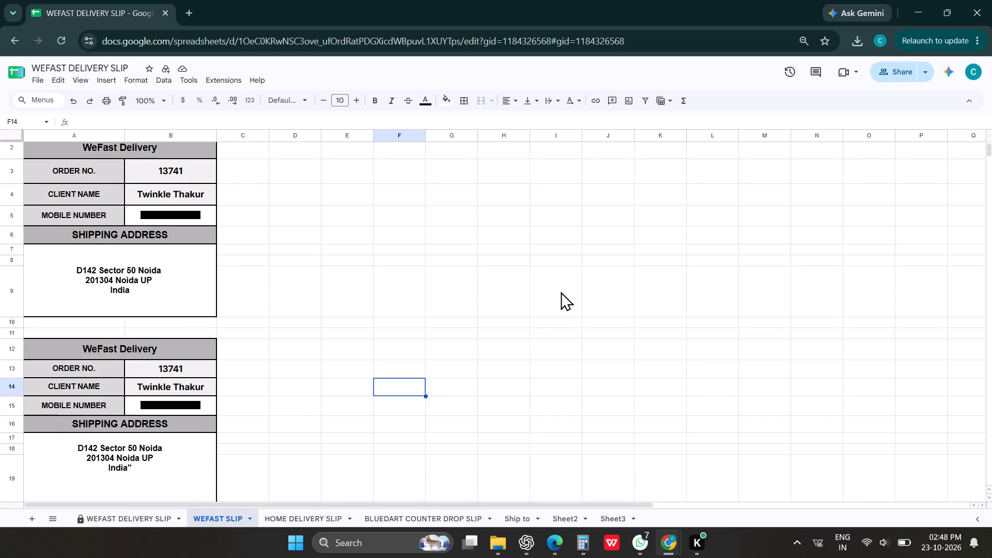
Send both slips, cells A2:B19, to printing with the print range set to the selected cells only.
click(54, 166)
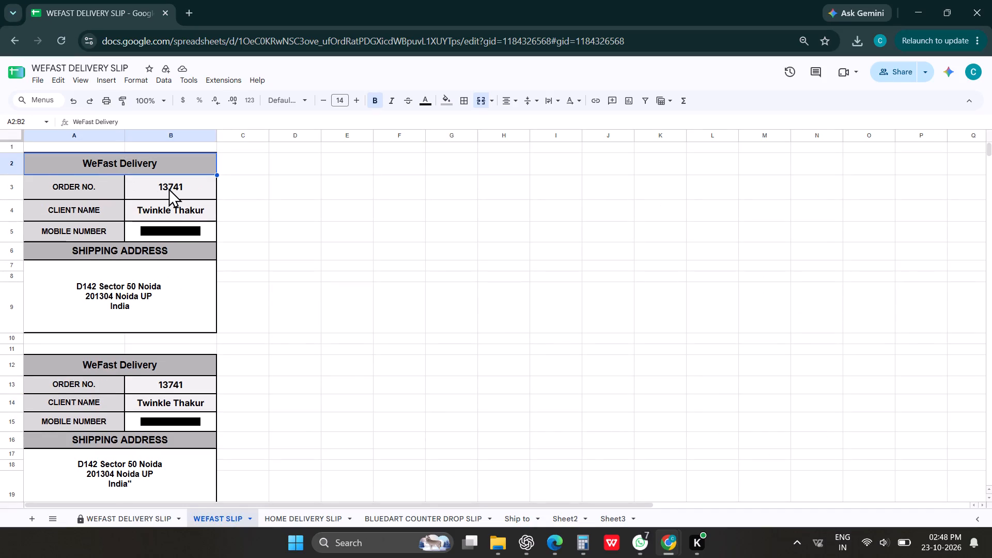
key(shift+Down)
key(shift+Down)
key(shift+Down)
key(shift+Down)
key(shift+Down)
key(shift+Down)
key(shift+Down)
key(shift+Down)
key(shift+Down)
key(shift+Down)
key(shift+Down)
key(shift+Down)
key(shift+Down)
key(shift+Down)
key(shift+Down)
key(shift+Down)
key(shift+Up)
key(shift+Up)
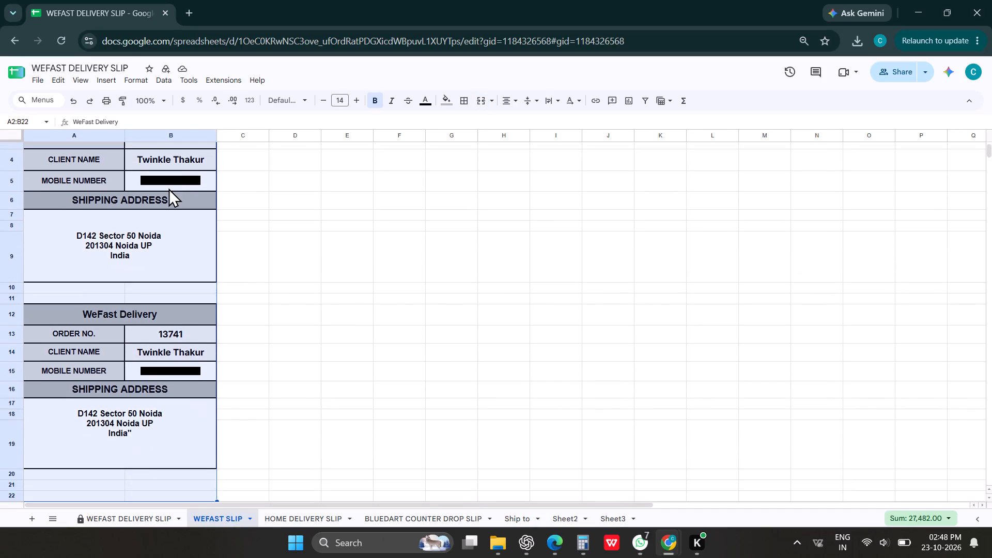
key(shift+Up)
key(ctrl+p)
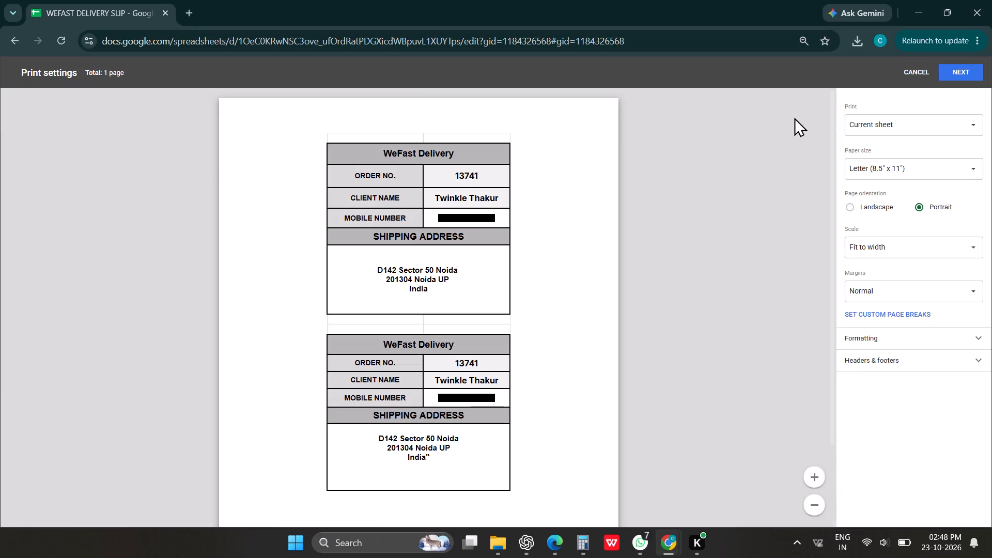
click(905, 117)
click(900, 152)
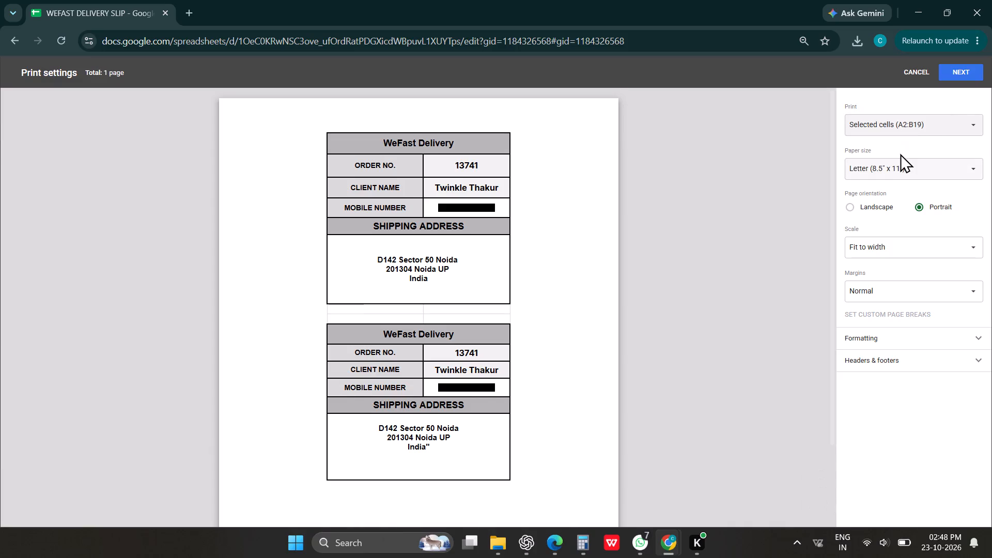
scroll(716, 251, down, 1)
scroll(991, 92, up, 3)
click(974, 70)
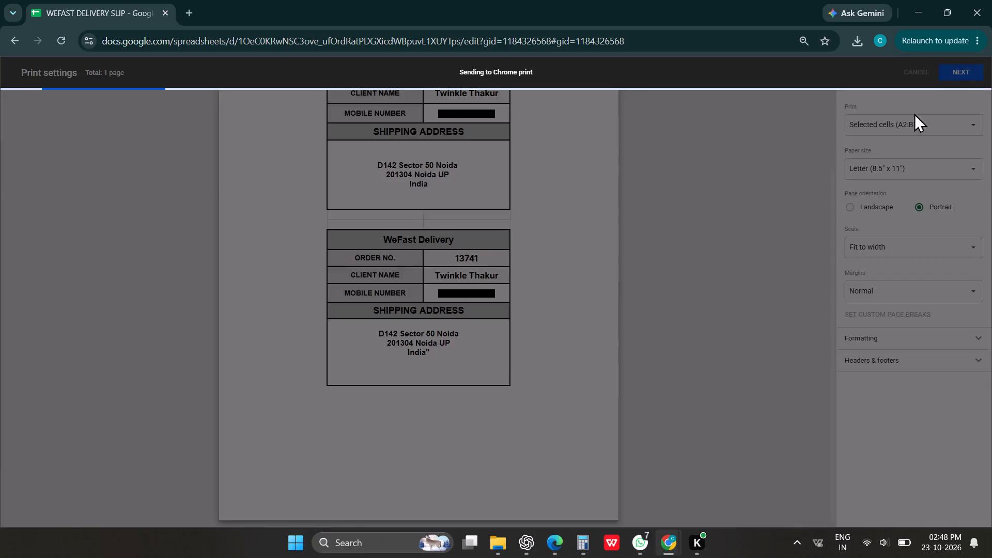
Print the slips with the scale set to Default and the paper size to Letter, and minimise the spreadsheet window.
click(807, 231)
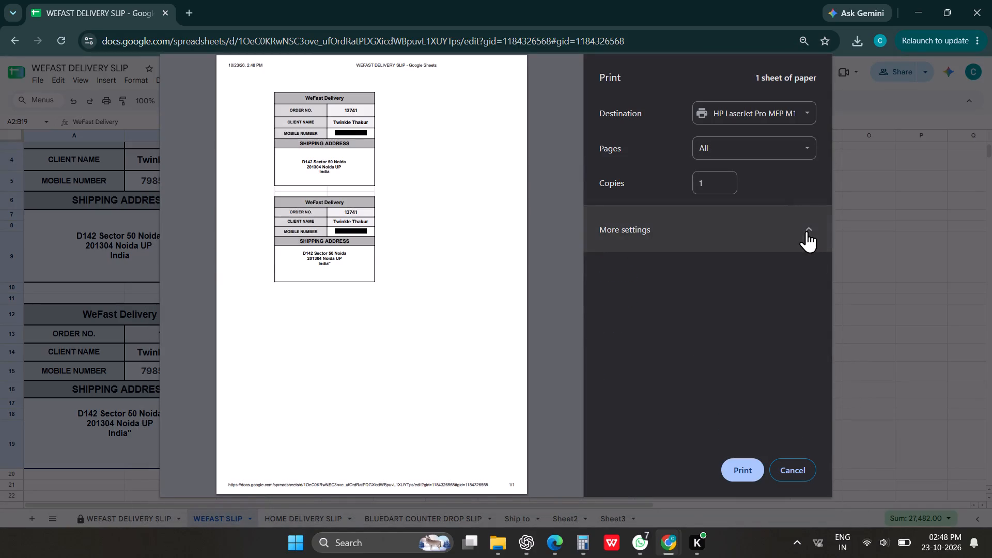
click(747, 385)
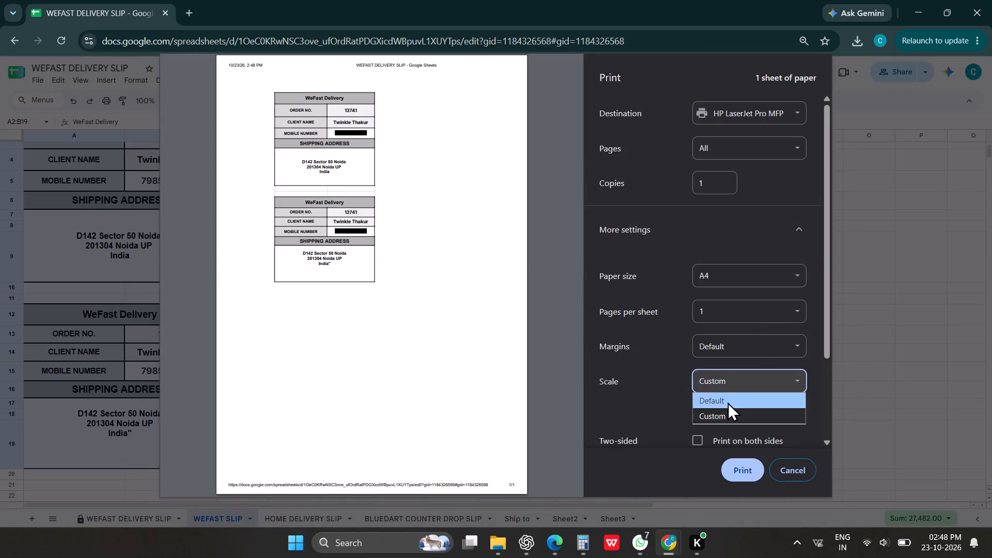
click(727, 402)
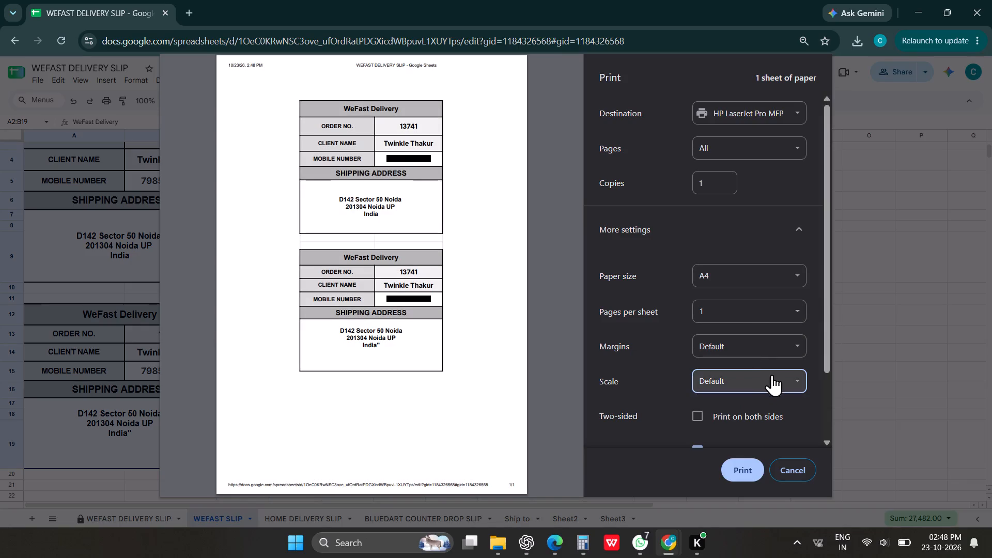
click(765, 279)
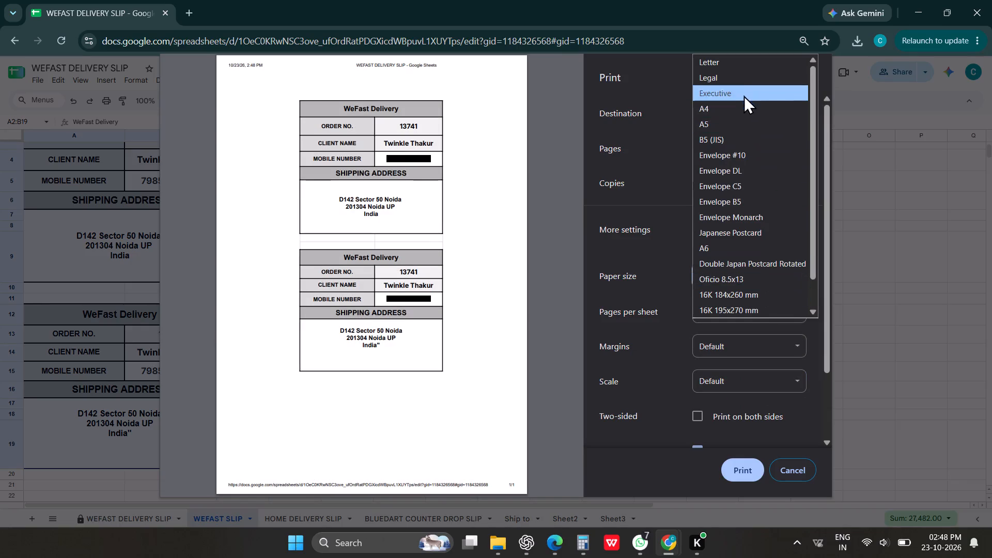
click(740, 80)
click(738, 276)
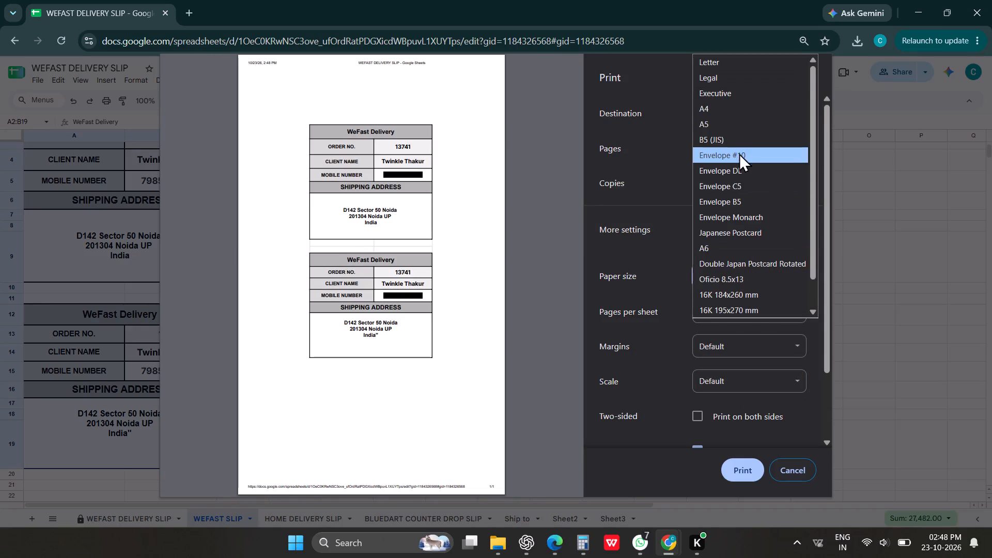
click(722, 65)
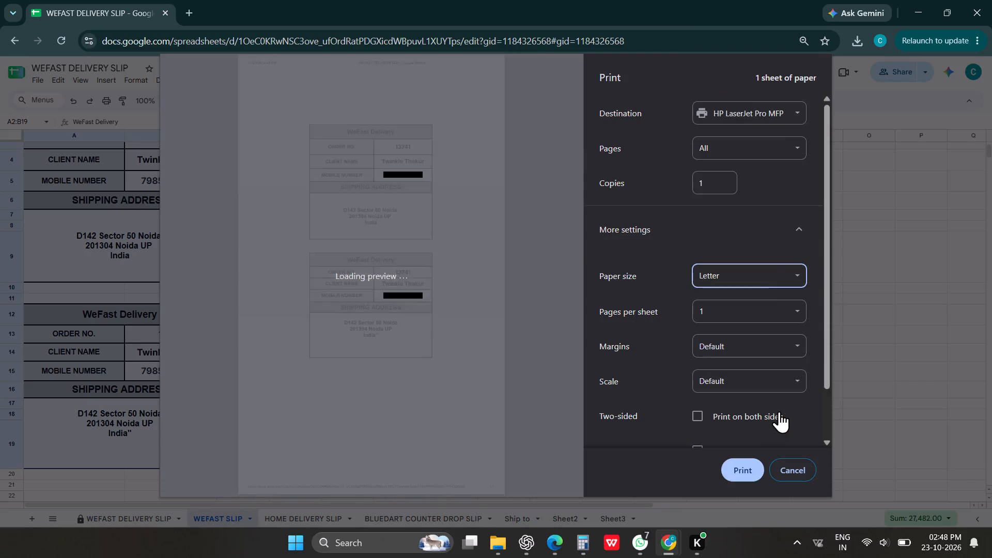
scroll(811, 384, down, 2)
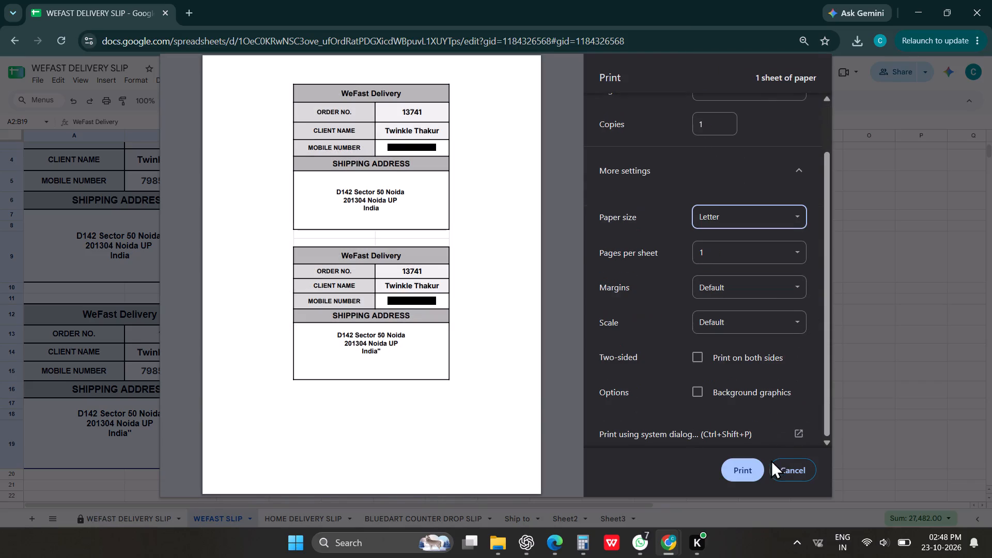
click(750, 469)
click(926, 5)
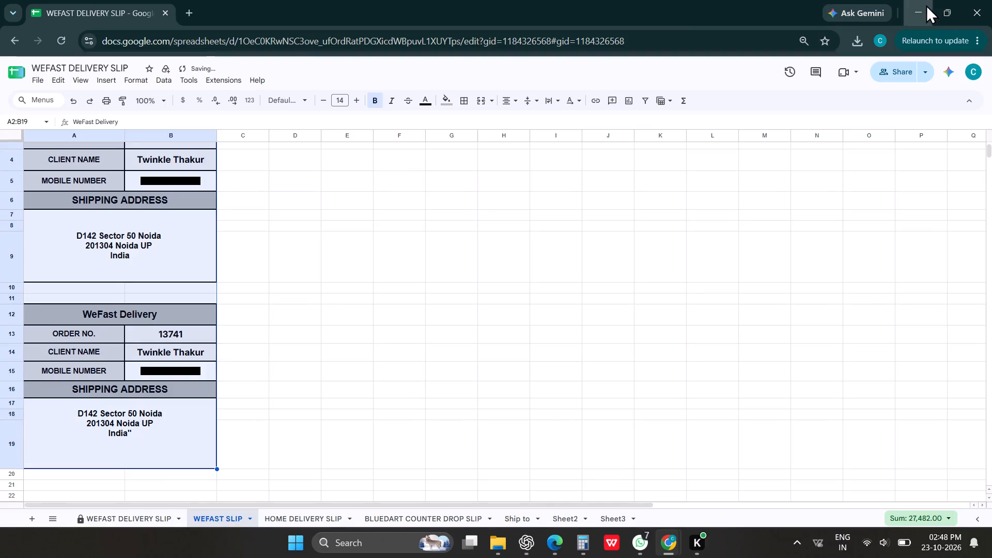
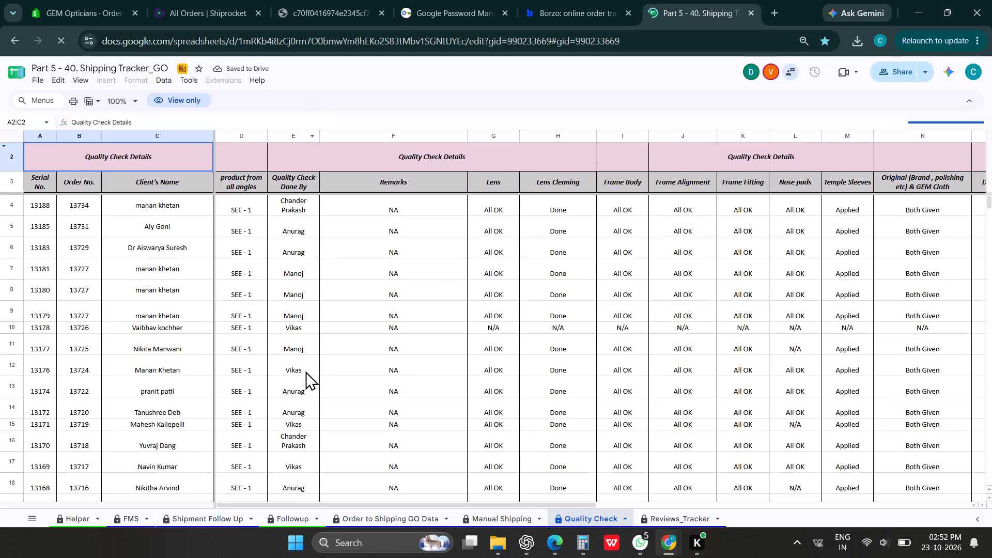
Open the FMS sheet of the shipping tracker and review its columns from the dispatch details through to the delivery and review-request steps.
click(123, 516)
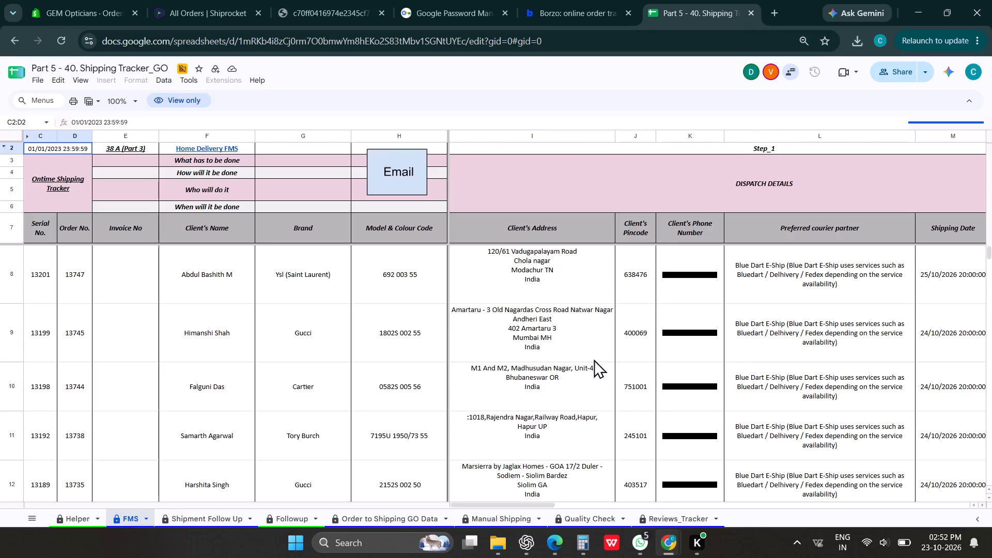
scroll(550, 350, left, 1)
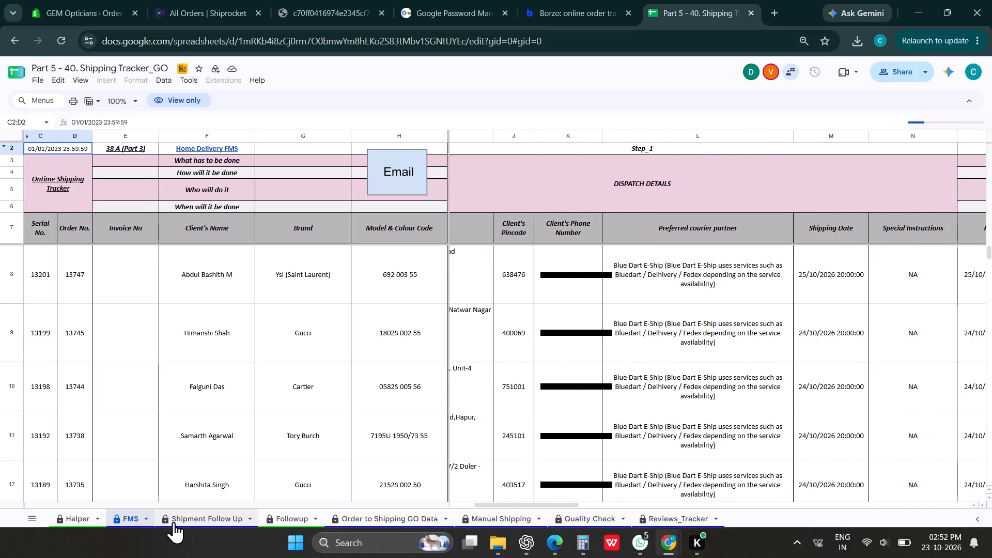
scroll(365, 386, left, 7)
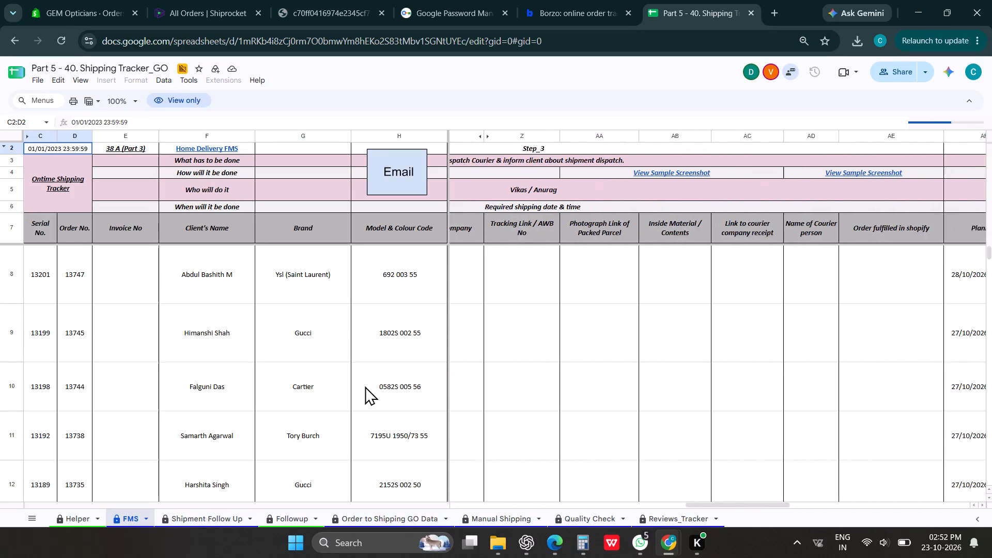
scroll(365, 386, left, 3)
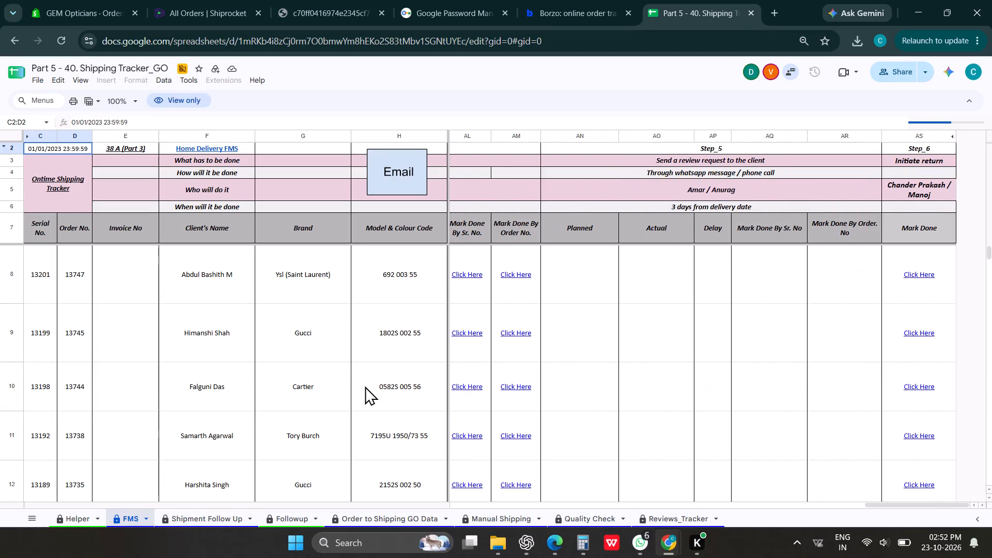
scroll(365, 386, left, 1)
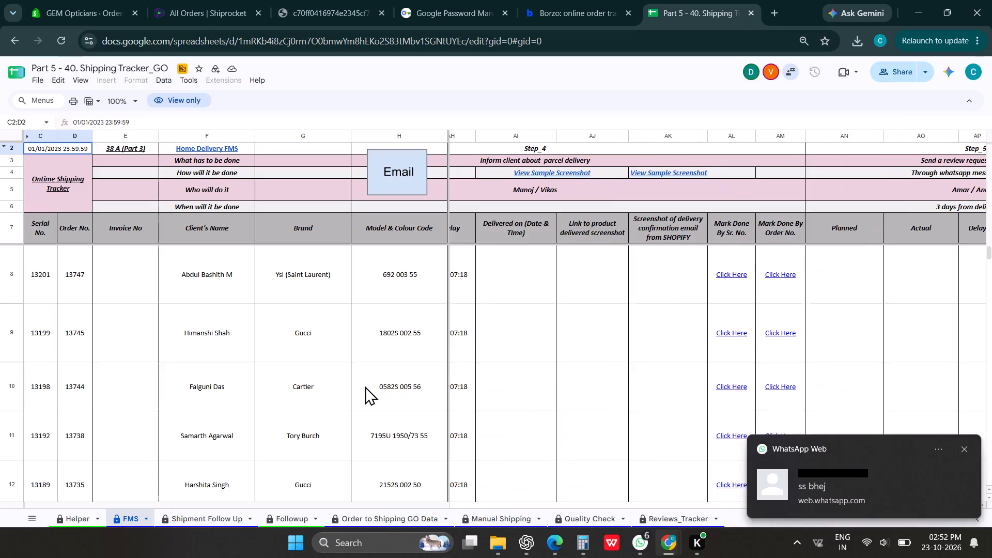
scroll(365, 386, left, 1)
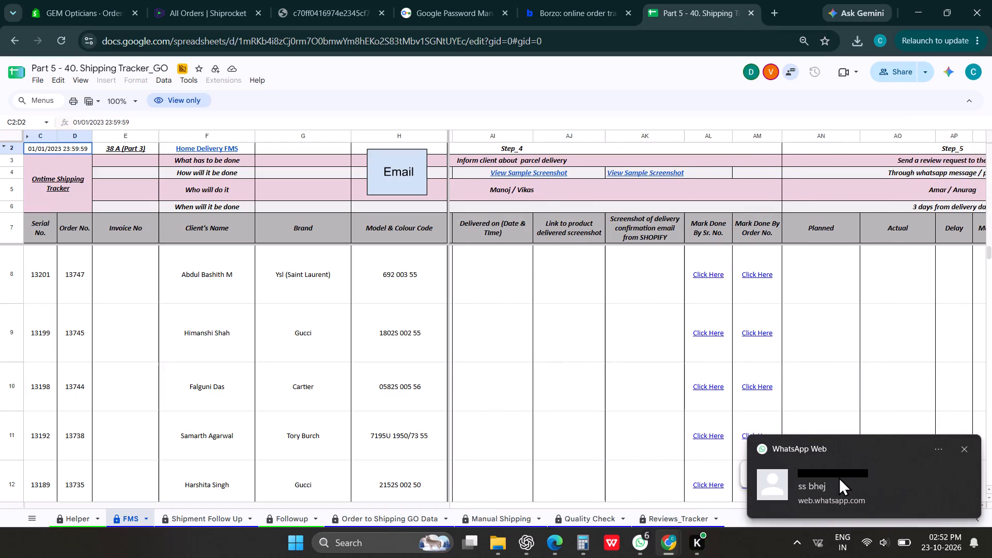
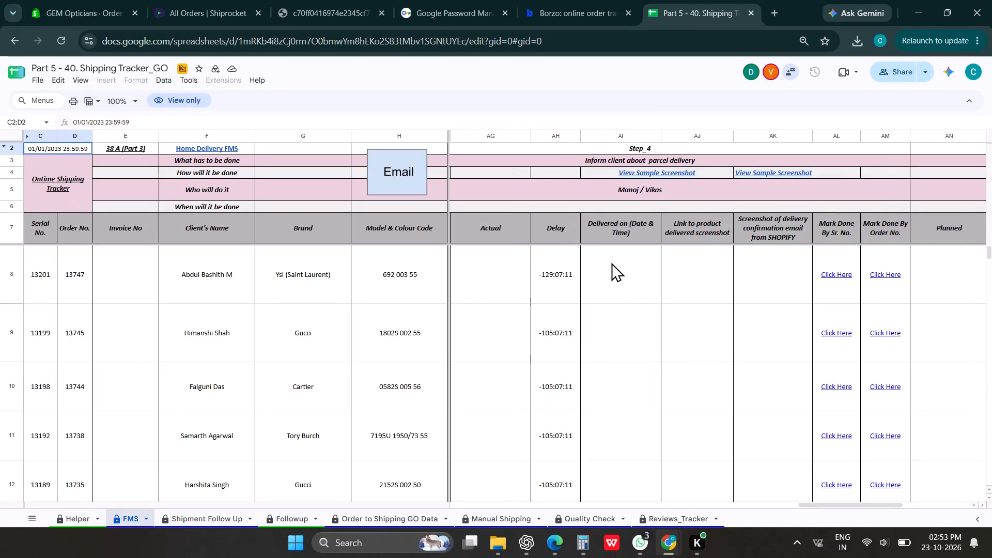
Look through the FMS sheet and the Followup sheet of the shipping tracker for the orders' delivery follow-up entries.
scroll(619, 259, up, 1)
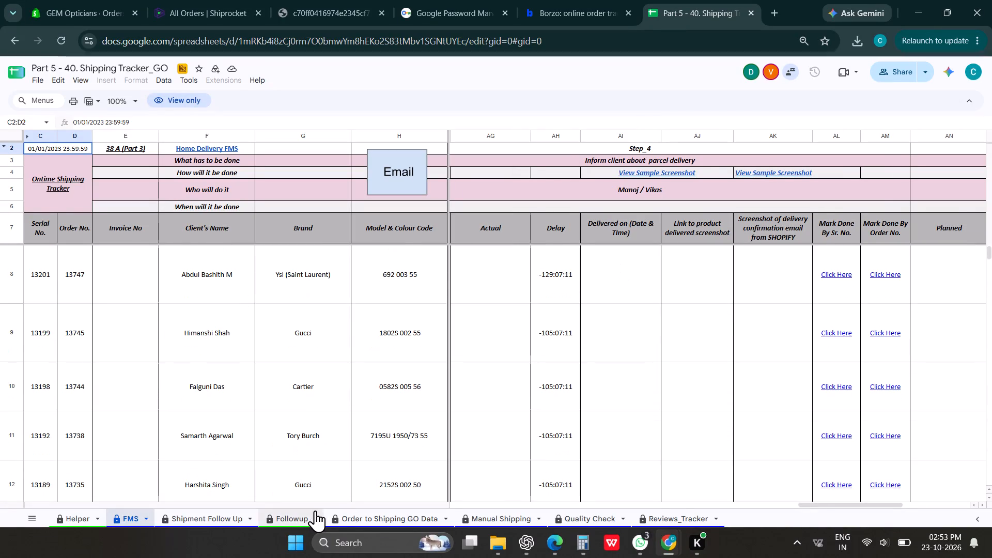
click(281, 522)
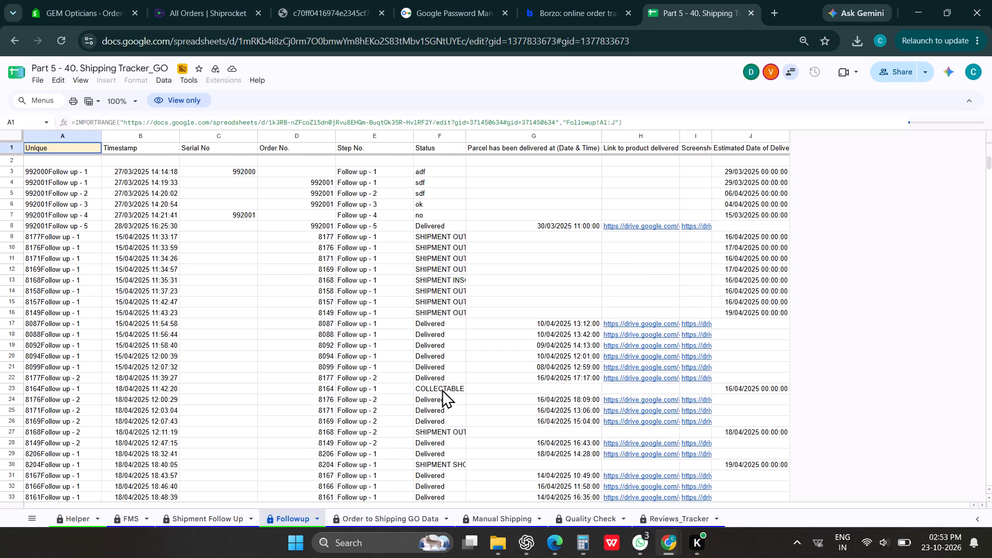
scroll(431, 439, up, 2)
click(132, 521)
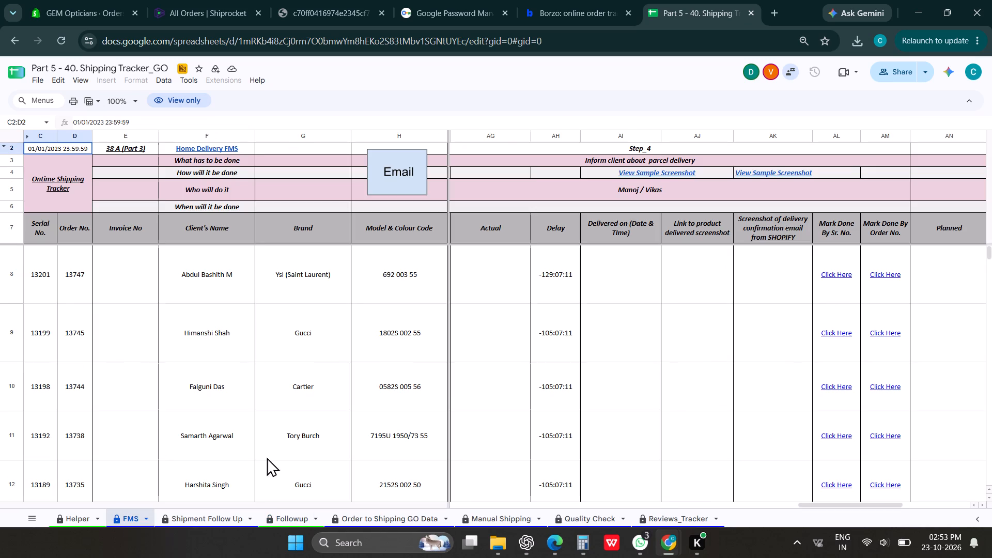
scroll(437, 380, up, 3)
click(298, 518)
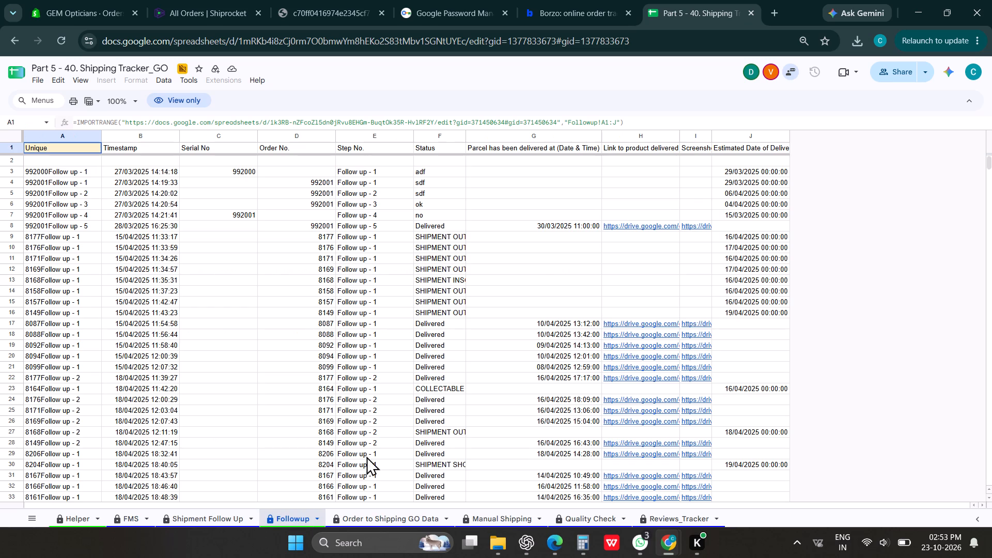
Open a new browser tab ready for a web address.
click(769, 9)
click(574, 39)
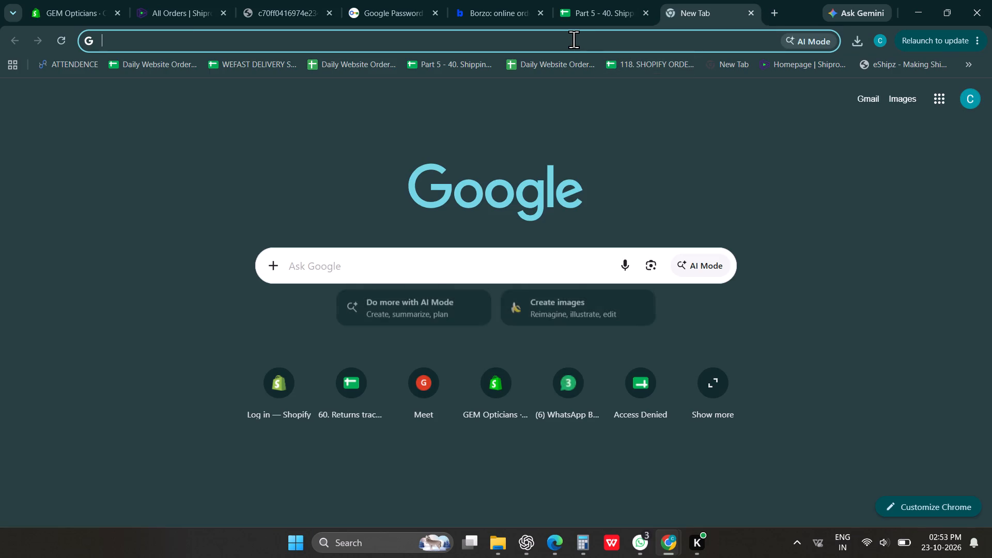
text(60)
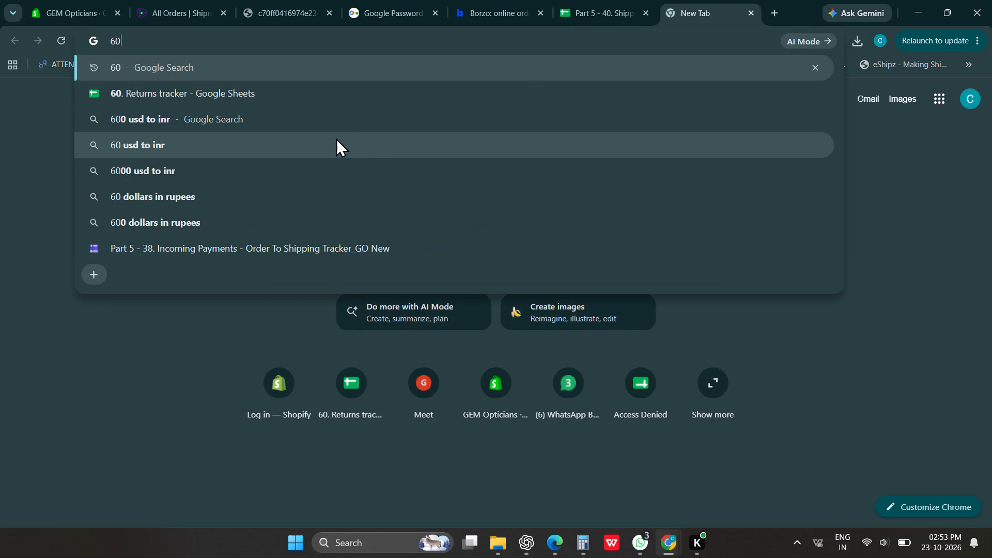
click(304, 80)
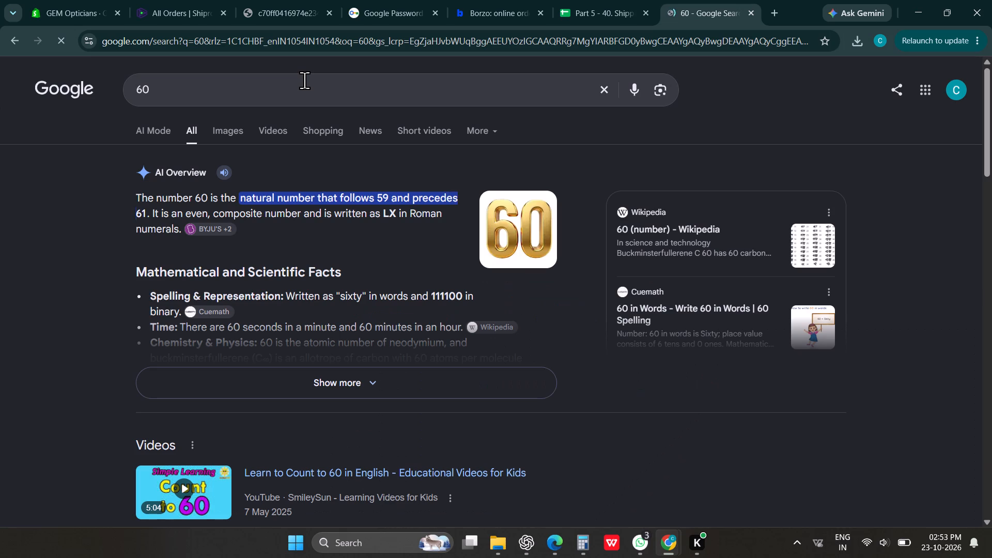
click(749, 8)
Open the "60. Returns tracker" spreadsheet in a new browser tab.
click(770, 10)
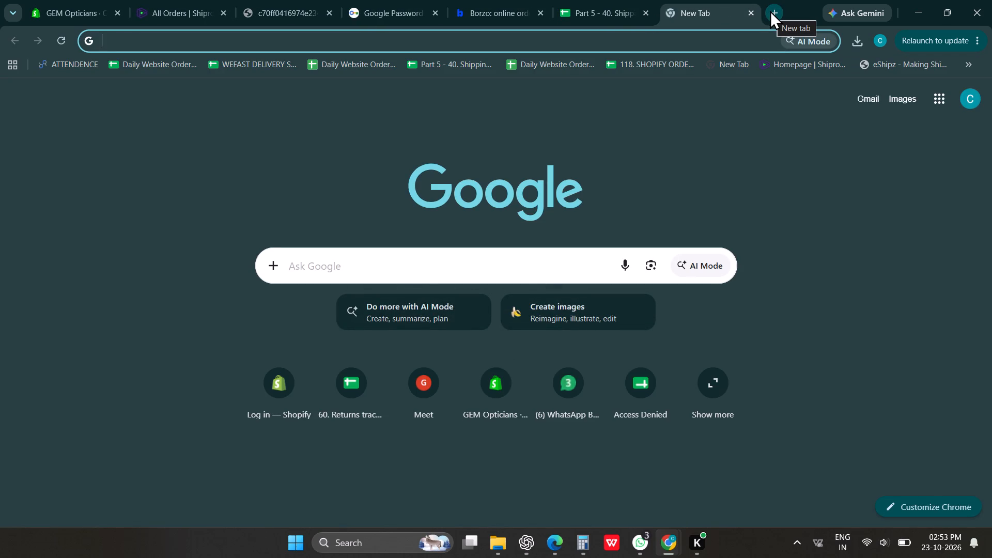
text(60)
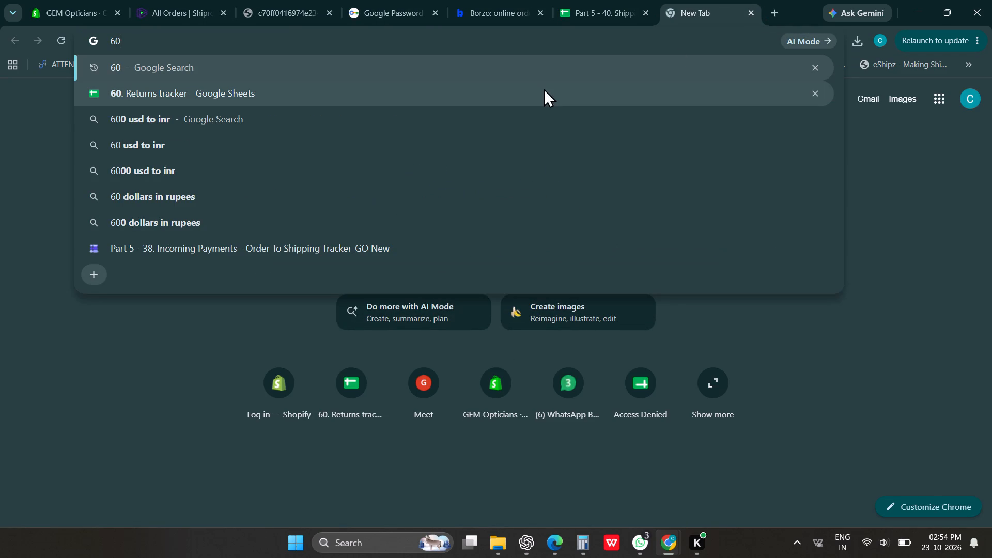
click(523, 94)
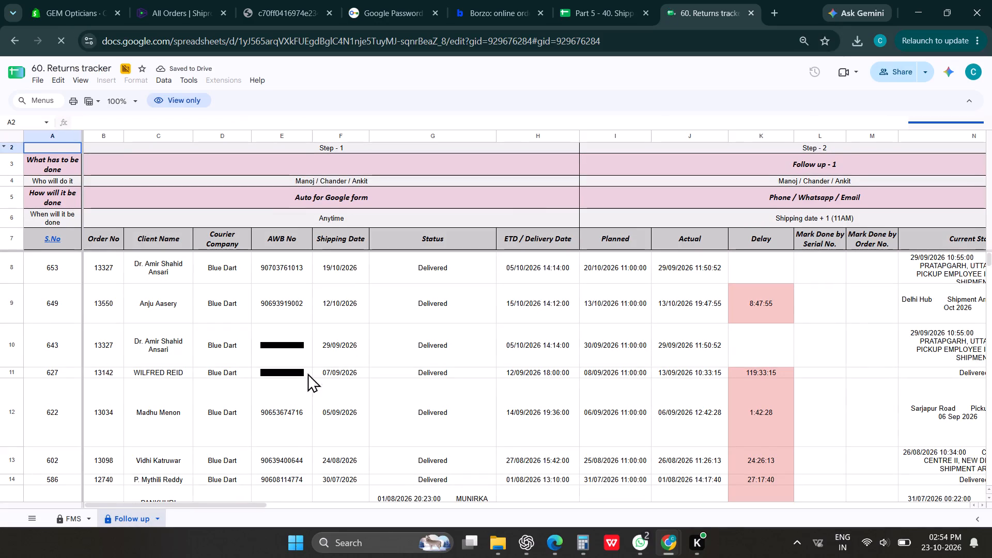
Examine the return entry in row 8 of the Follow up sheet across its shipping, status and follow-up columns.
scroll(314, 362, up, 2)
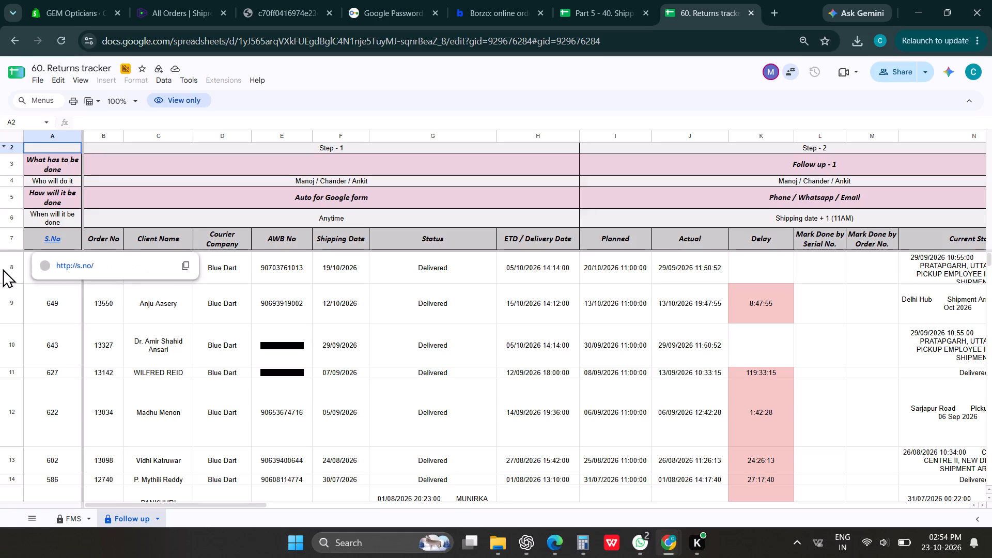
click(3, 269)
click(371, 298)
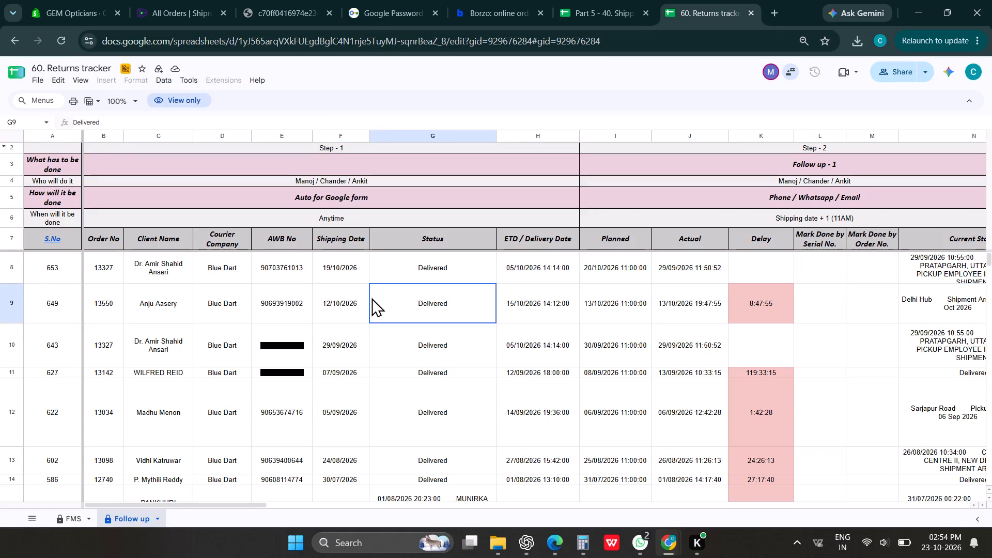
click(407, 266)
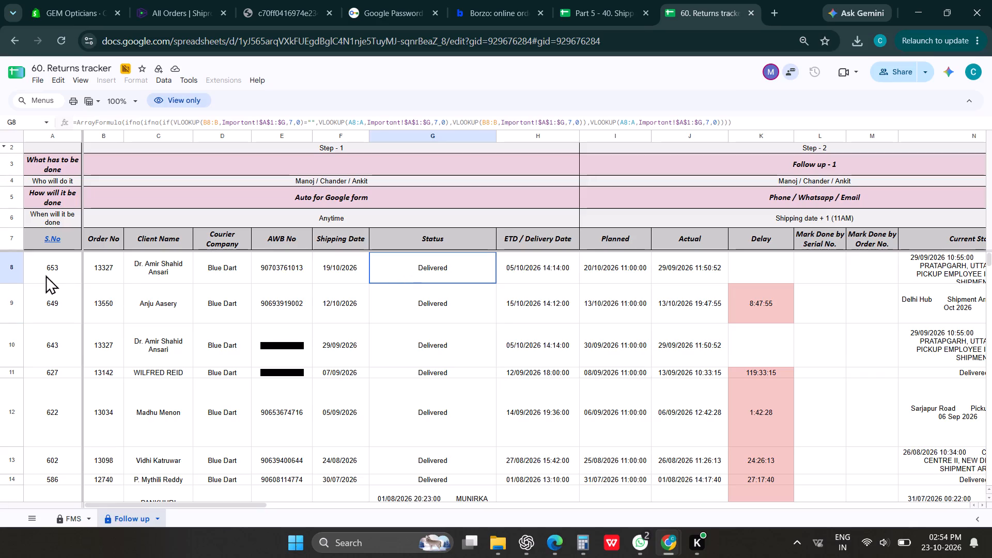
click(6, 267)
scroll(379, 274, left, 2)
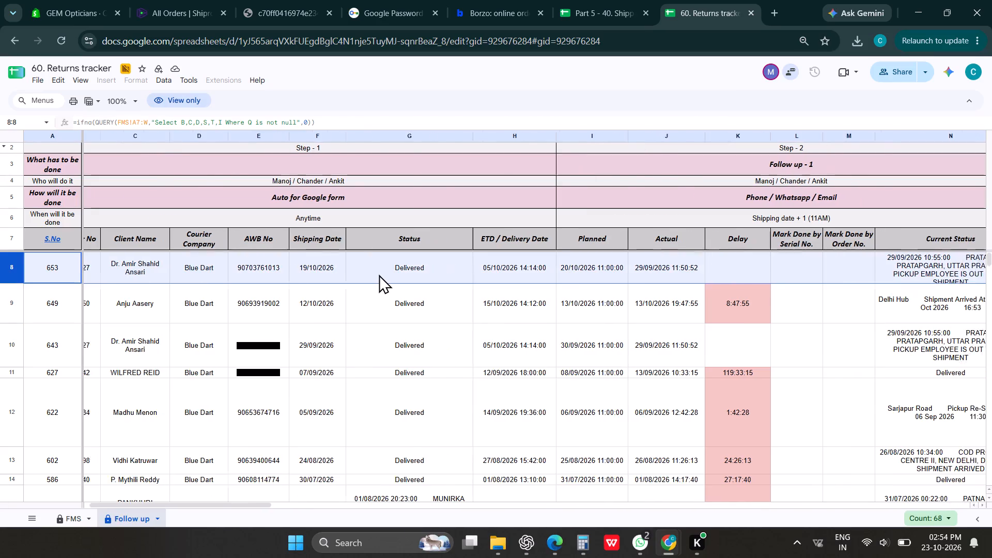
scroll(379, 274, left, 5)
scroll(379, 274, right, 18)
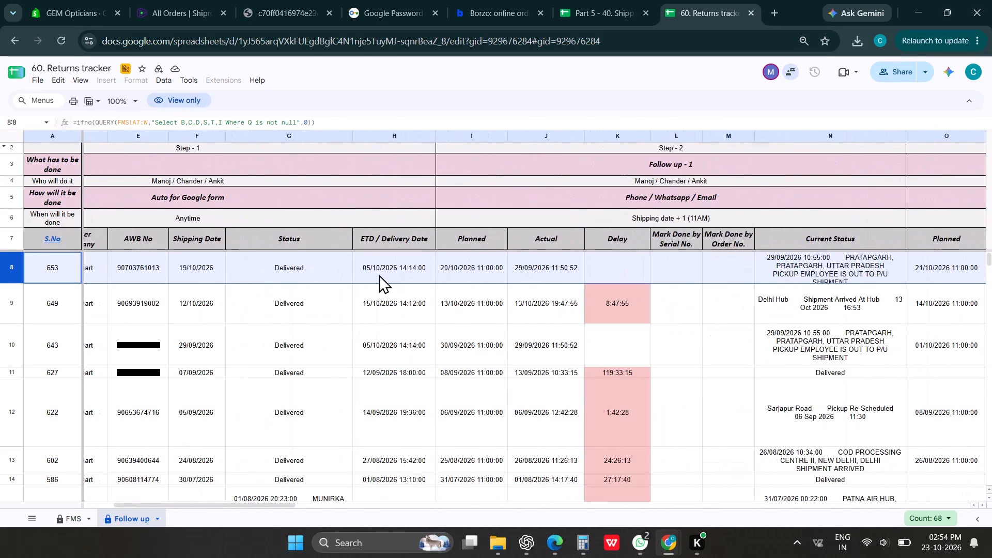
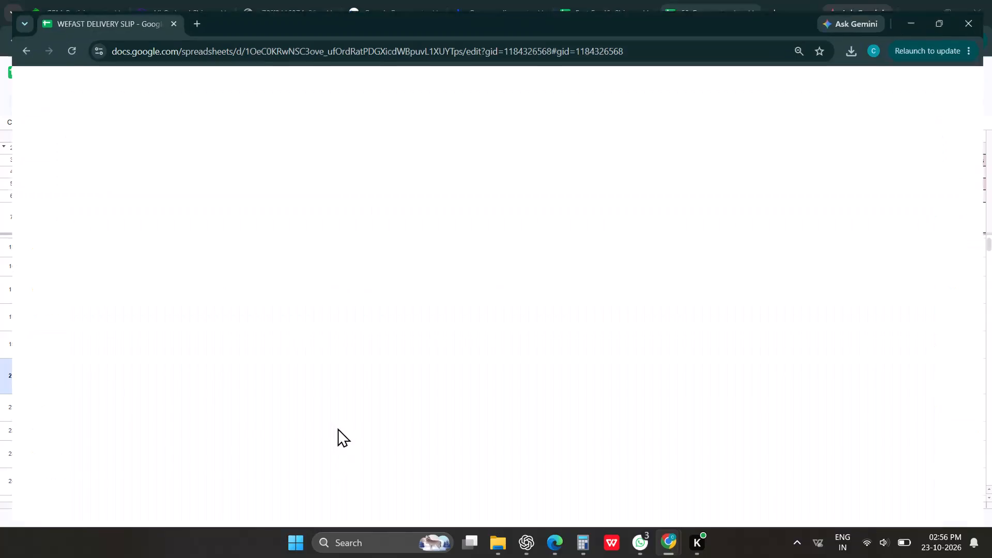
Return to the Returns tracker and compare the newest return entry in the FMS sheet with row 8 of the Follow up sheet.
click(916, 6)
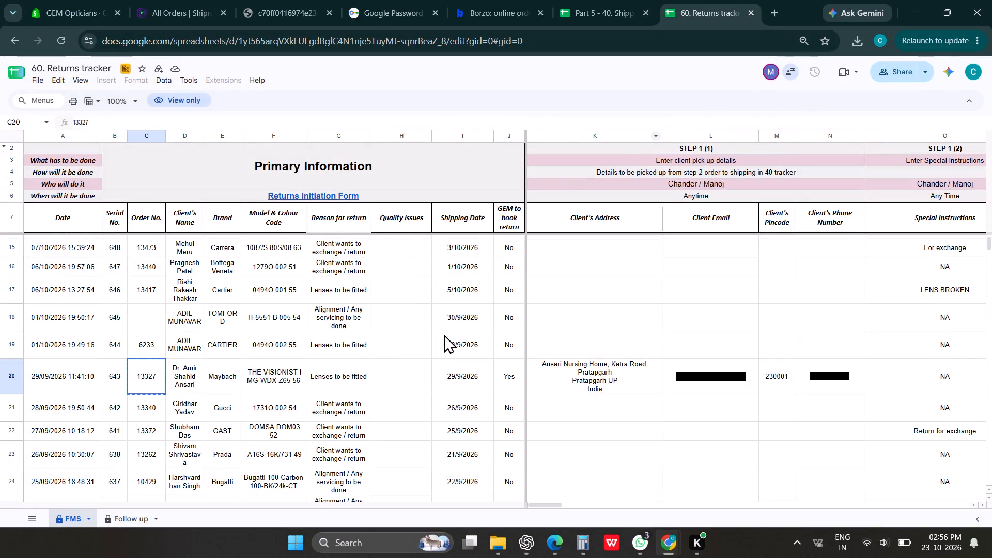
scroll(293, 347, up, 7)
scroll(130, 285, up, 4)
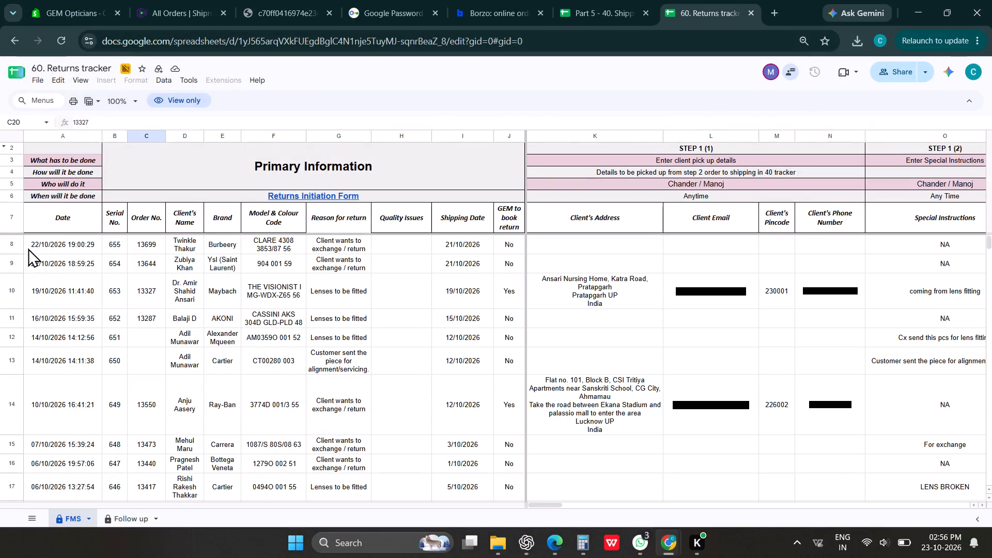
click(10, 243)
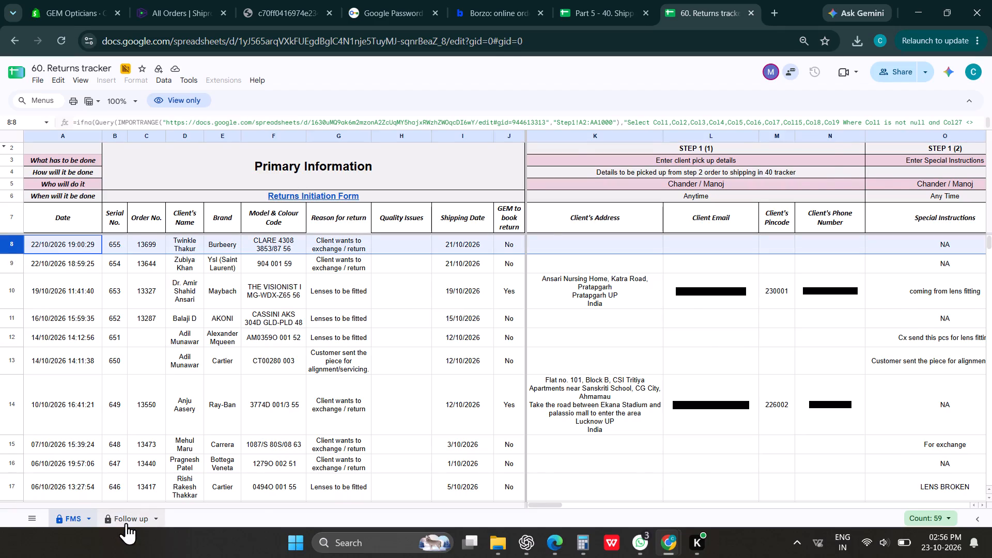
click(126, 523)
scroll(299, 311, up, 4)
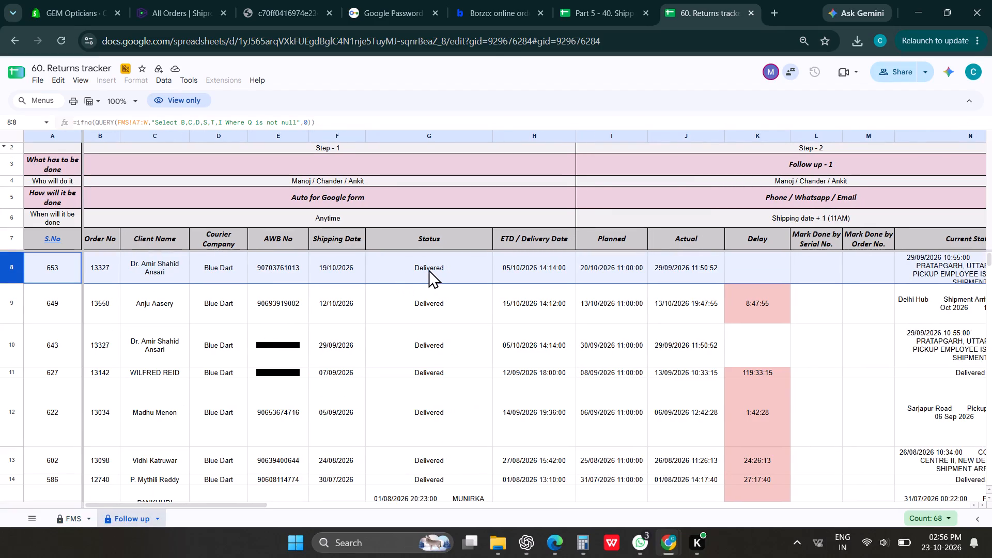
scroll(428, 269, left, 3)
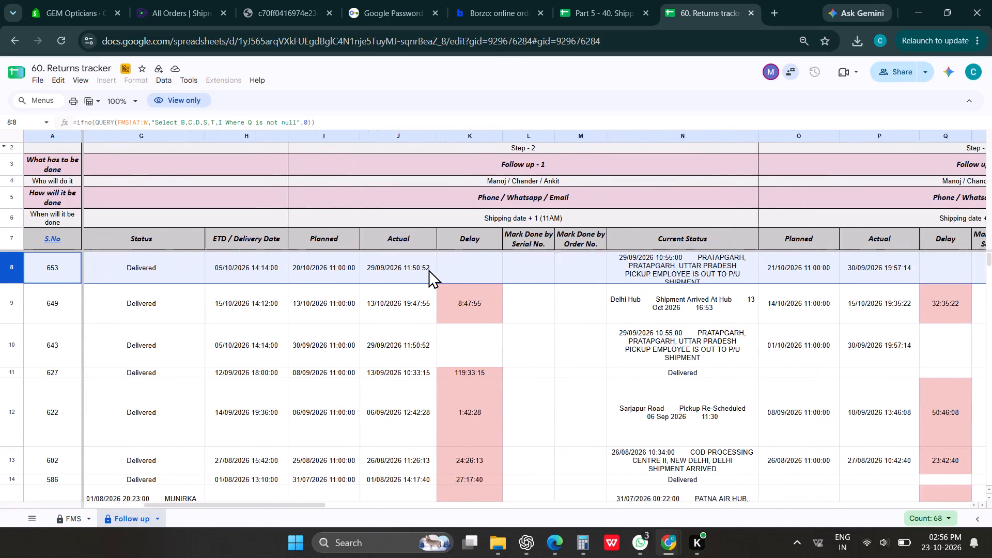
scroll(428, 269, left, 1)
scroll(428, 269, right, 4)
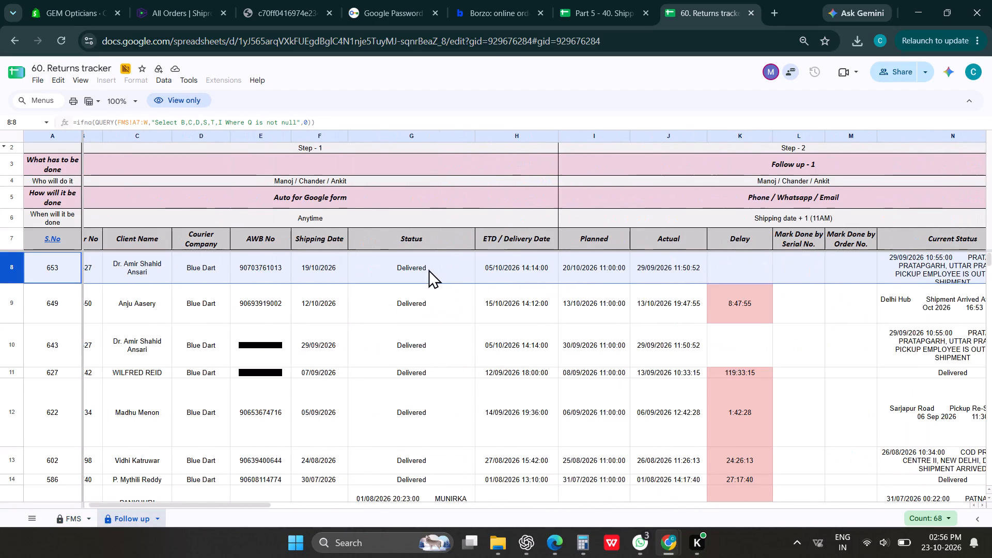
Examine the row 10 return for order 13327 in the FMS sheet, from special instructions through shipment and follow-up details.
click(82, 519)
scroll(428, 396, up, 3)
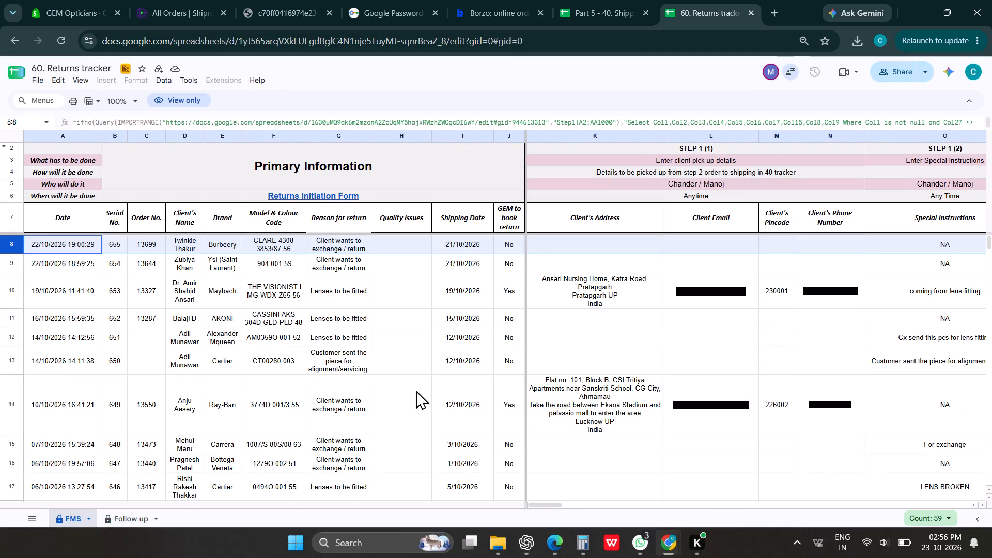
click(2, 295)
scroll(600, 275, left, 3)
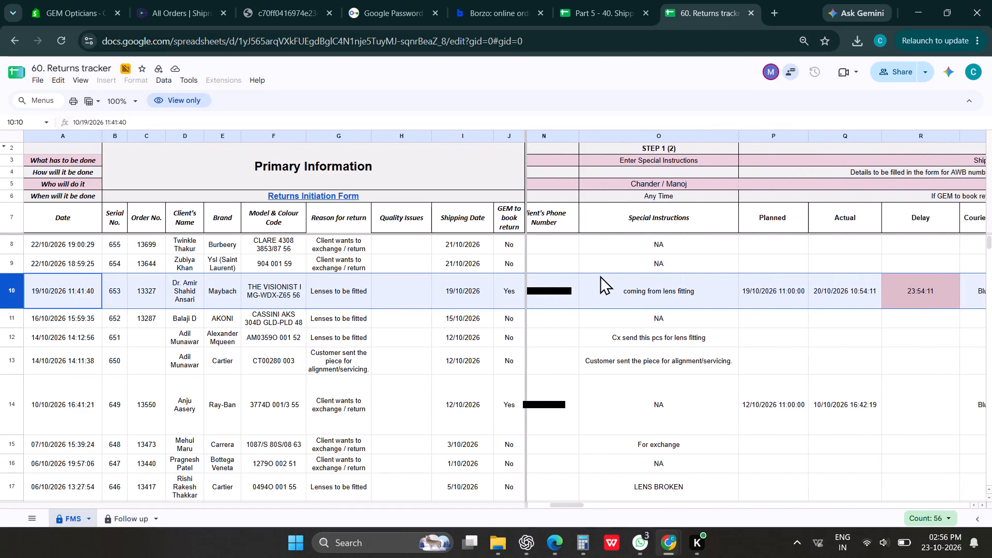
scroll(600, 275, left, 4)
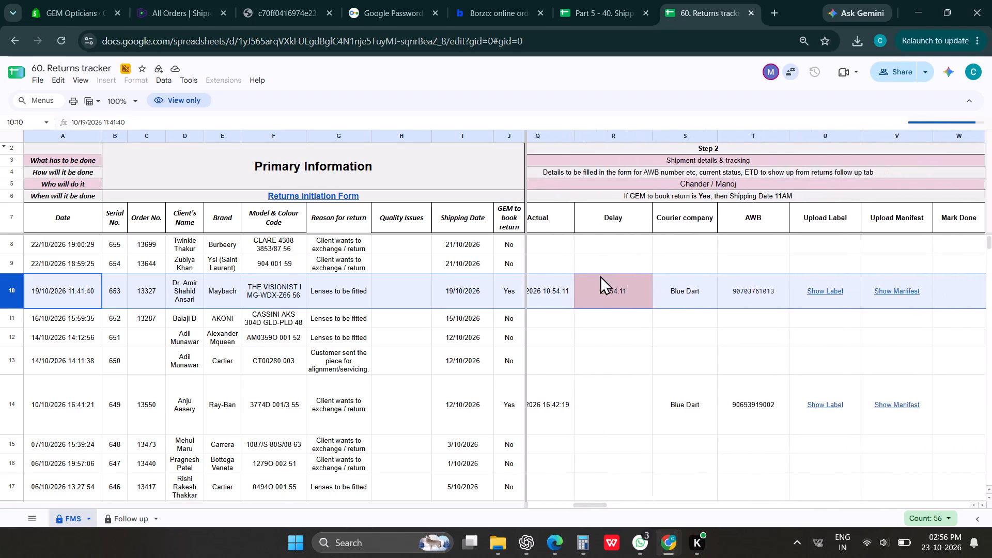
scroll(600, 275, left, 3)
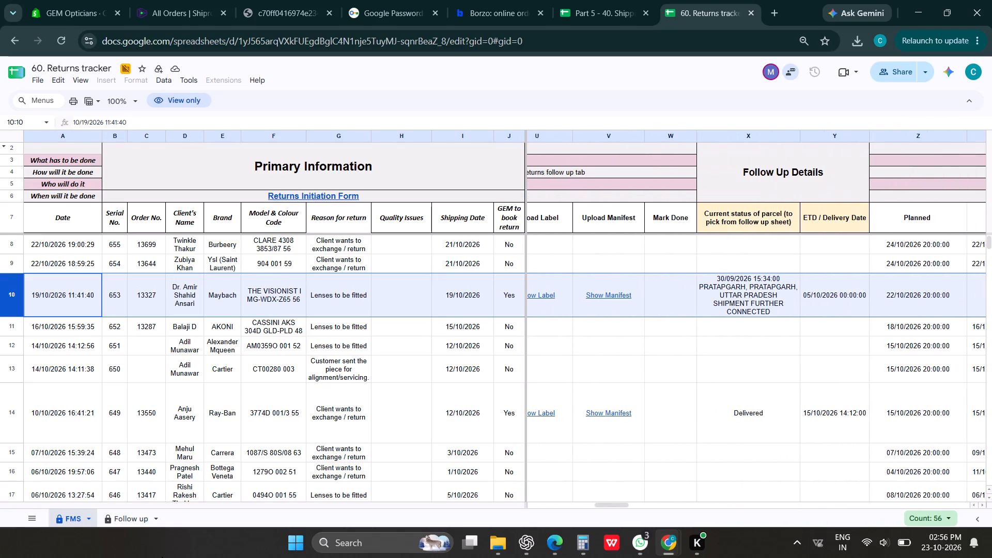
click(145, 515)
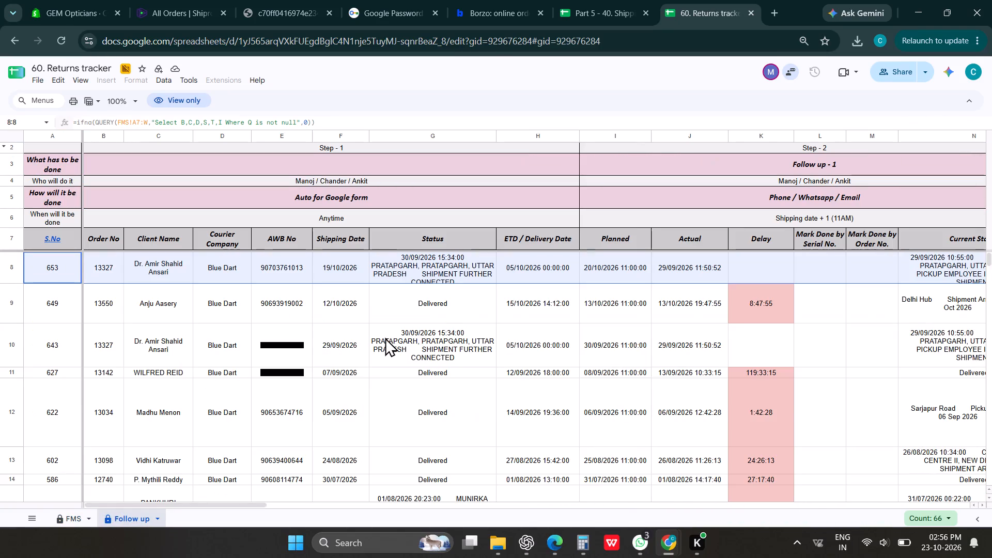
scroll(385, 337, up, 2)
scroll(576, 270, left, 1)
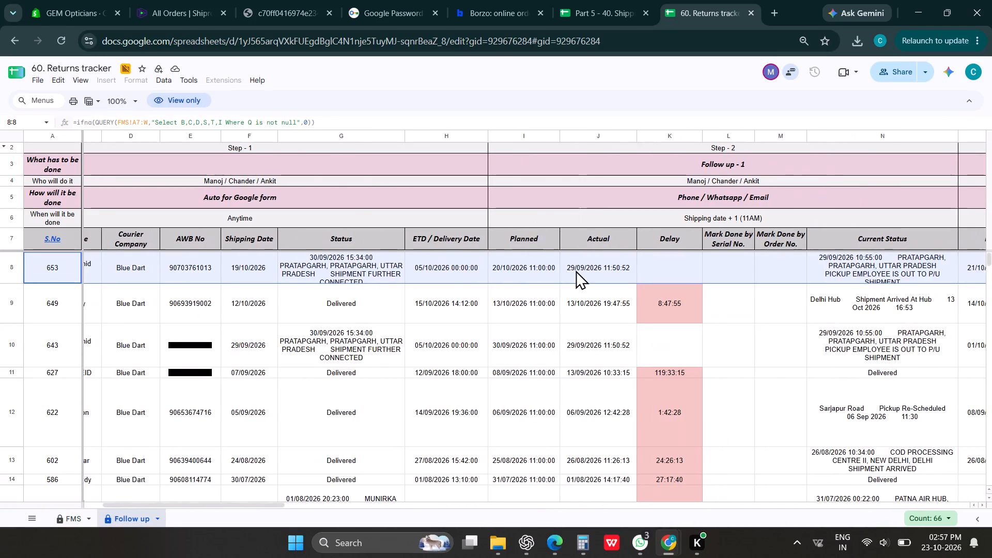
scroll(576, 270, right, 4)
scroll(576, 270, left, 5)
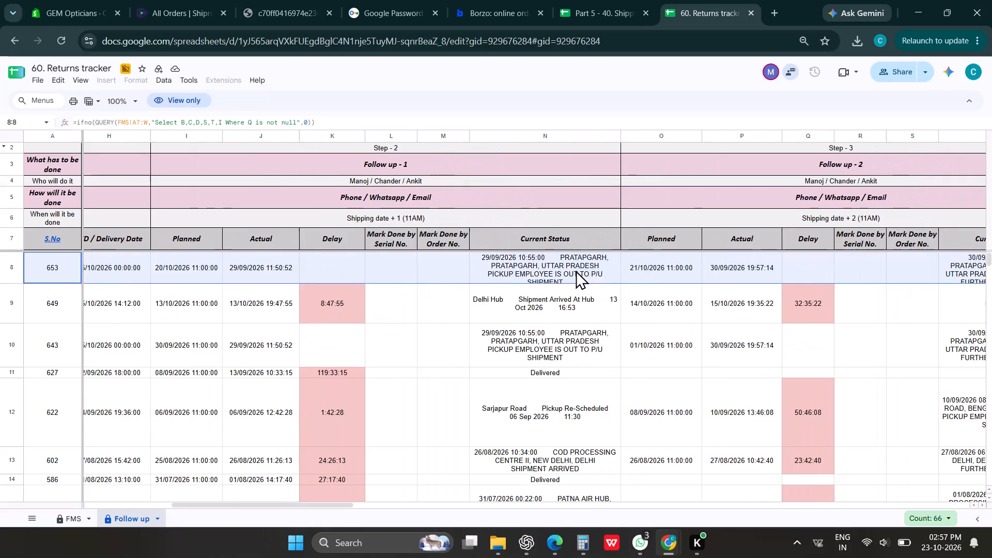
scroll(576, 270, right, 9)
scroll(576, 270, left, 2)
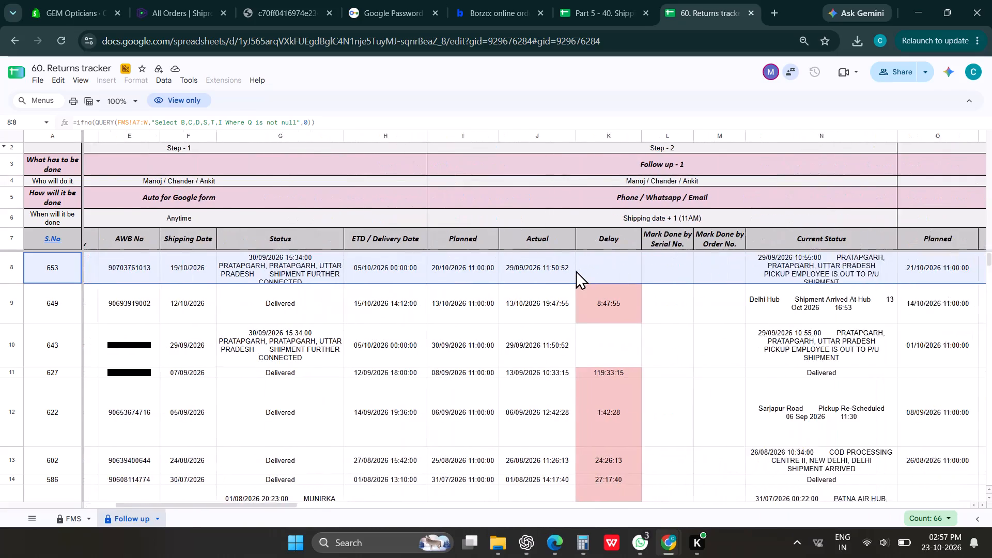
scroll(576, 270, left, 5)
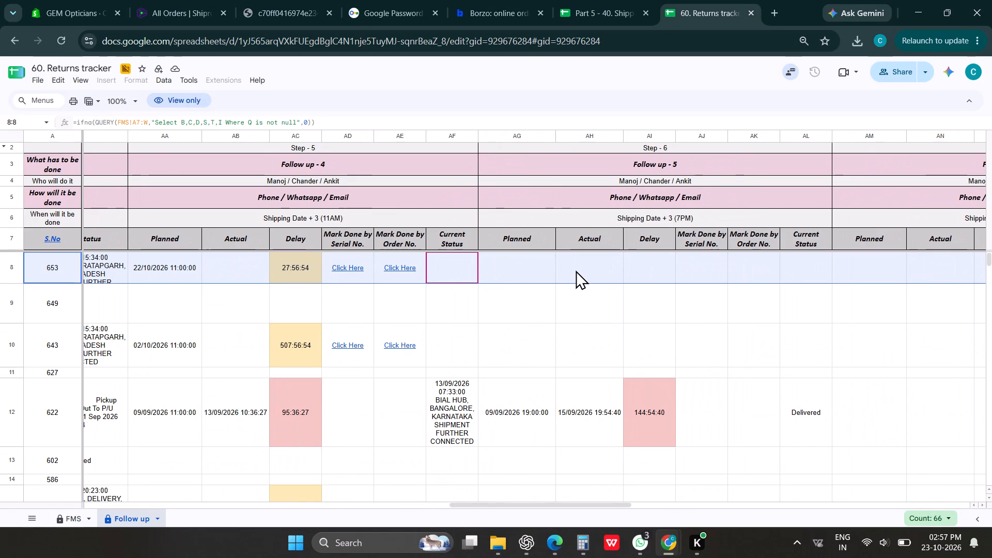
scroll(418, 304, right, 4)
scroll(346, 292, right, 1)
scroll(478, 284, right, 1)
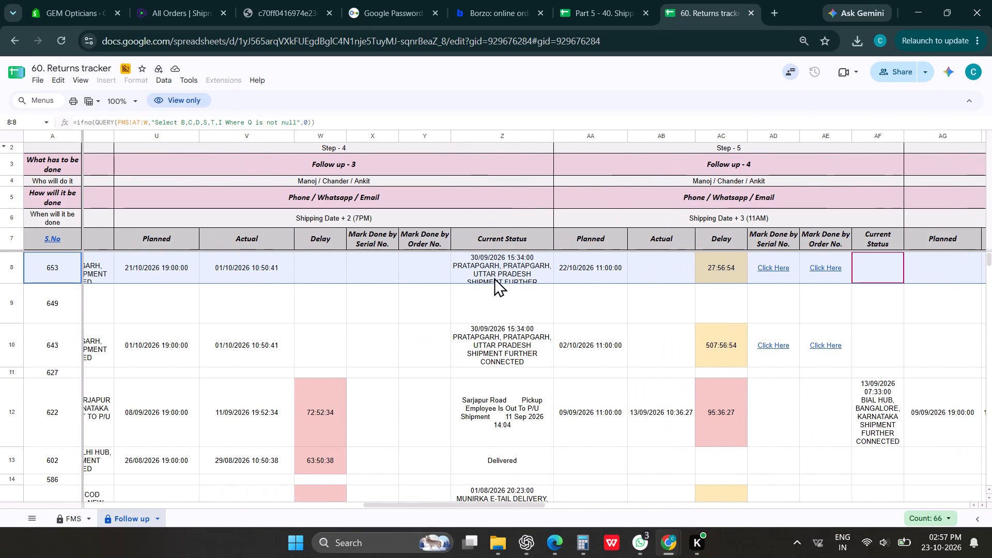
scroll(502, 275, right, 18)
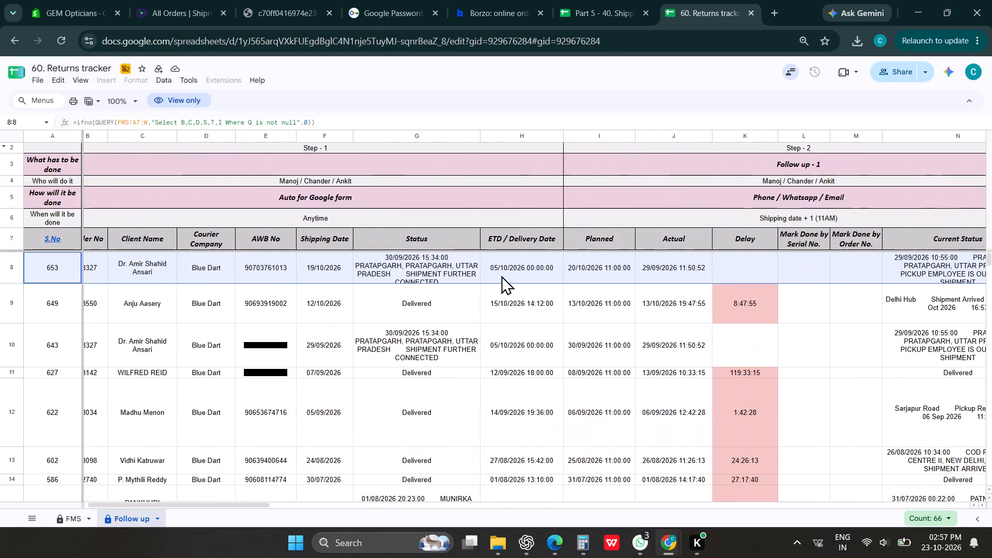
click(0, 270)
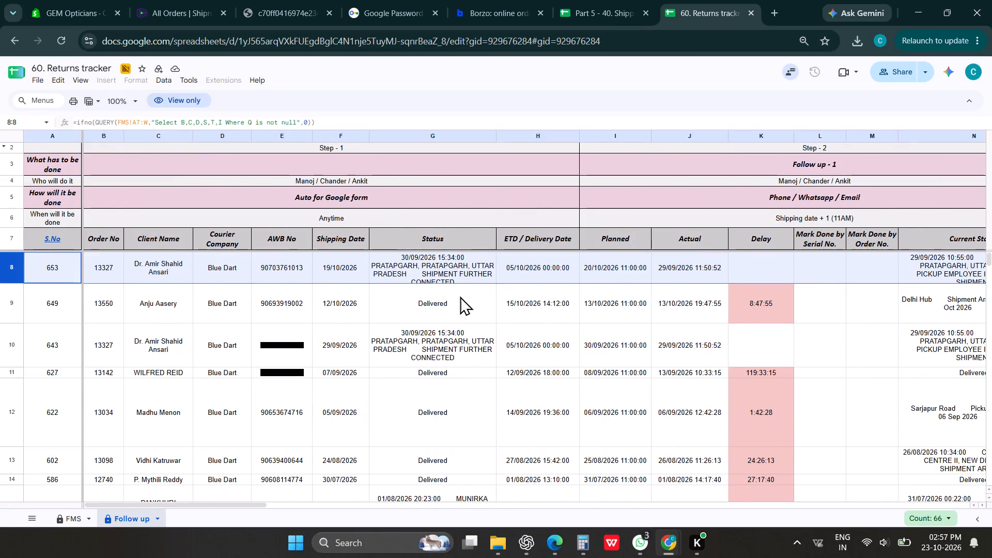
scroll(408, 299, right, 1)
click(102, 268)
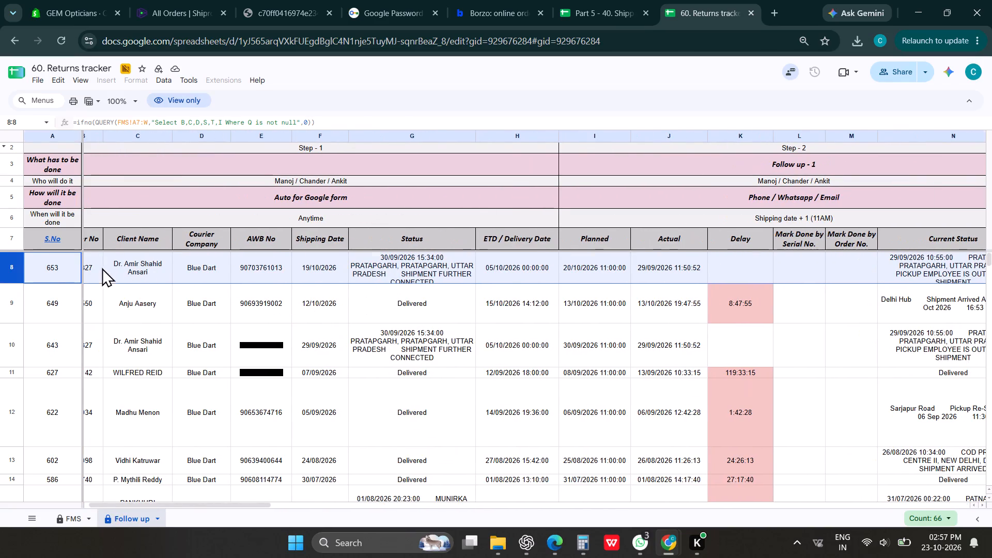
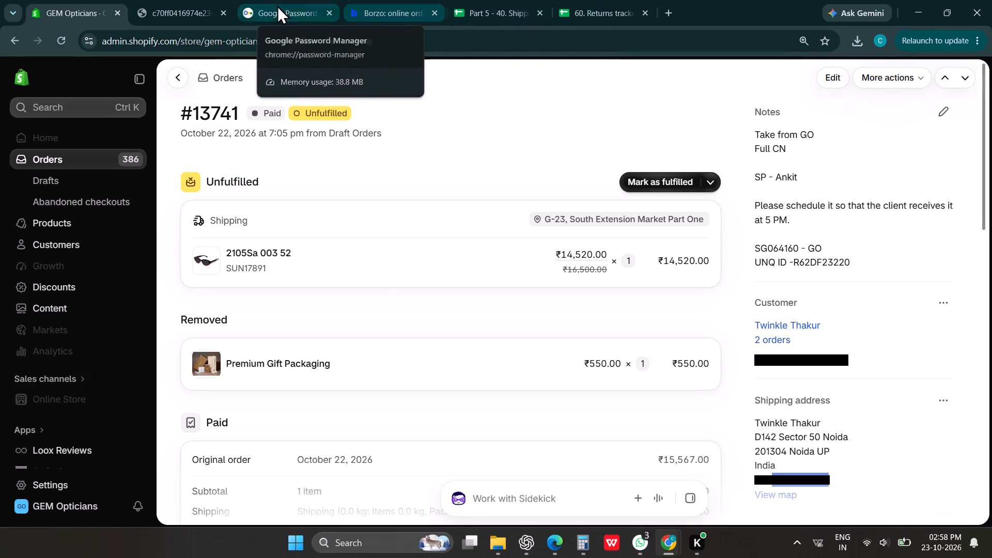
Close the browser tab whose title begins with c70ff0416974e23 and the Google Password Manager tab.
click(220, 10)
click(220, 10)
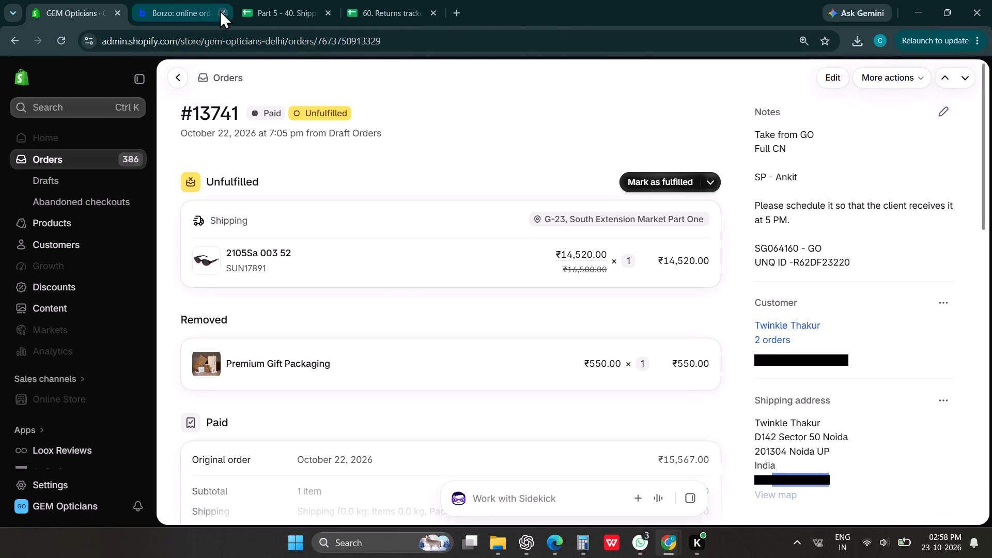
Start a new Borzo delivery order and set the pickup address to the previously used Southern Park Mall, Saket location.
click(205, 10)
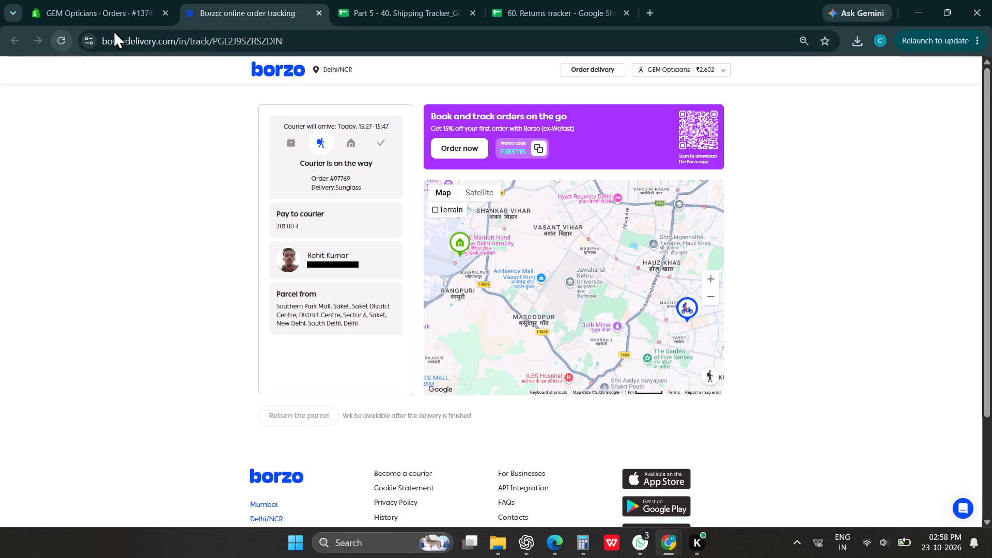
click(596, 70)
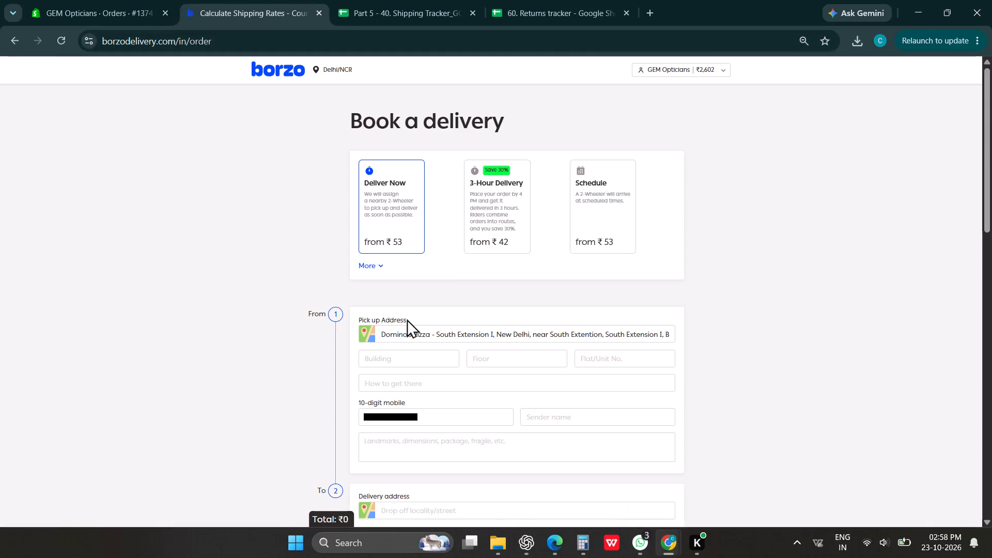
drag(378, 333, 725, 356)
key(s)
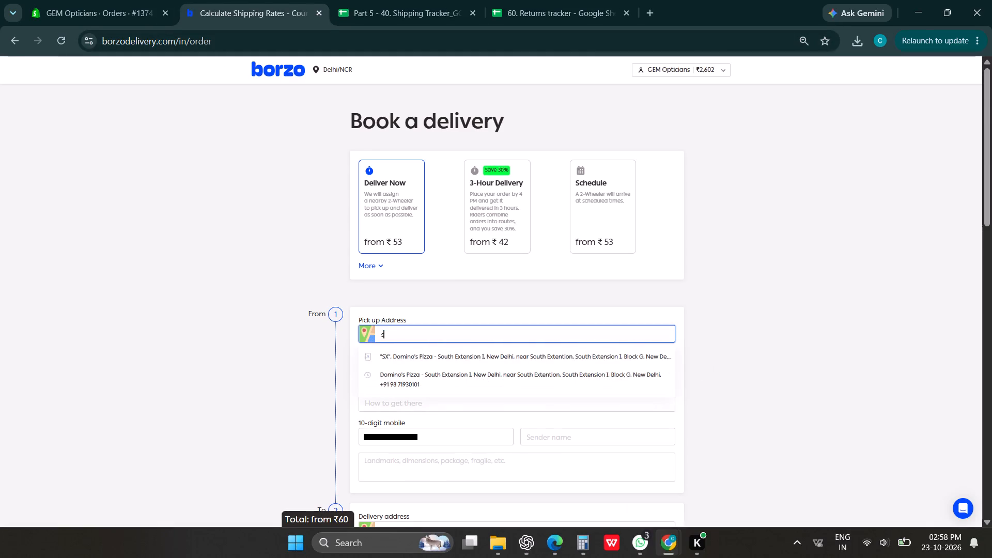
key(o)
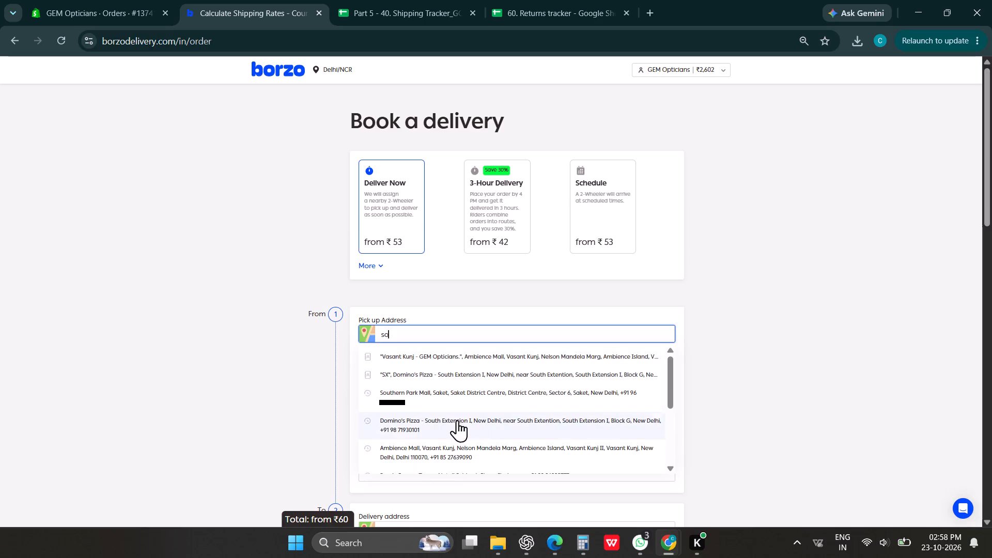
click(455, 397)
scroll(561, 417, down, 1)
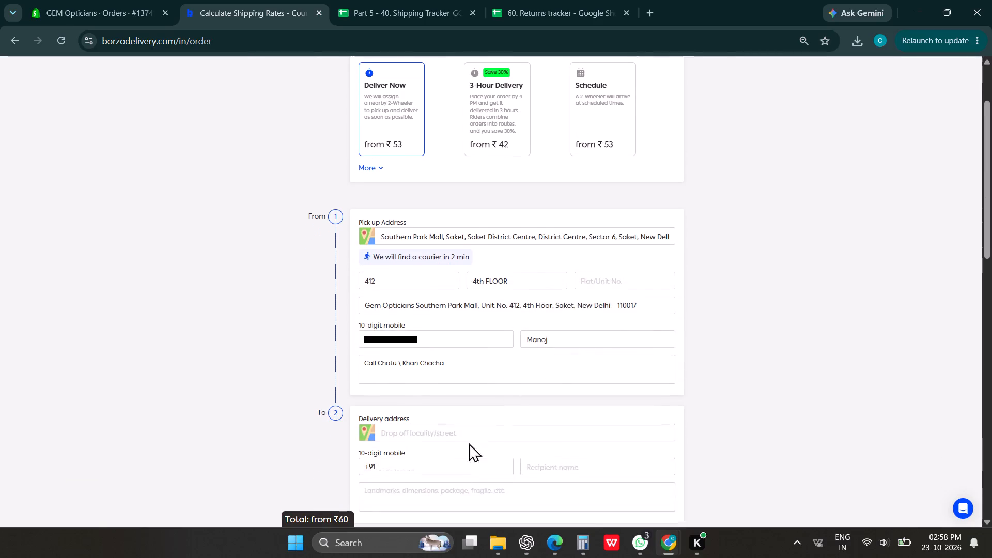
scroll(469, 443, down, 1)
click(416, 406)
click(61, 0)
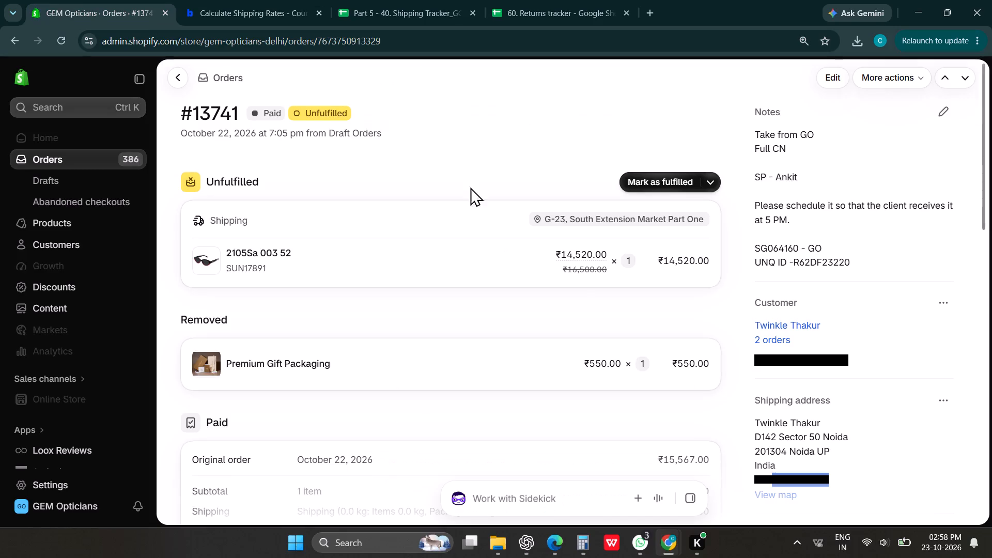
scroll(810, 373, down, 1)
drag(753, 392, 779, 423)
key(ctrl+c)
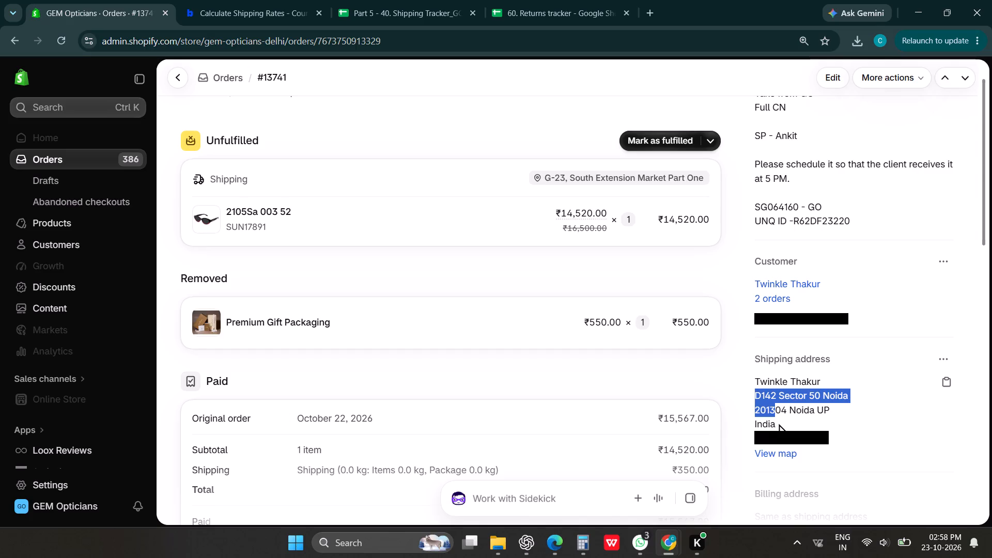
key(ctrl+c)
click(235, 0)
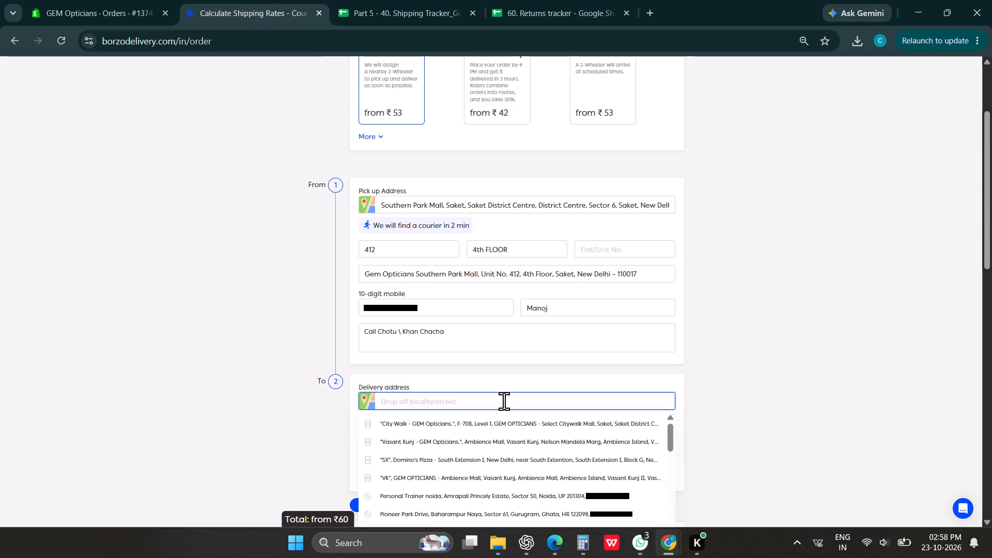
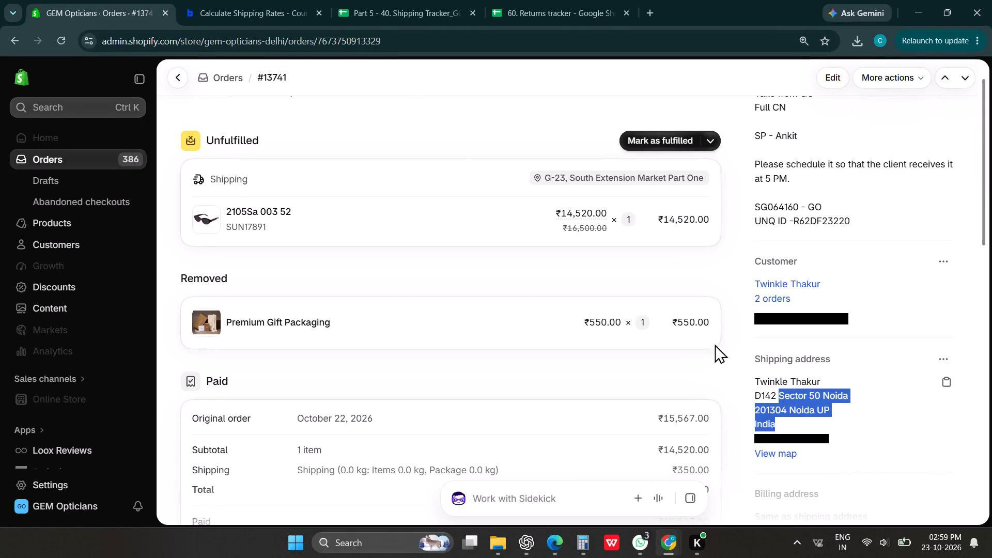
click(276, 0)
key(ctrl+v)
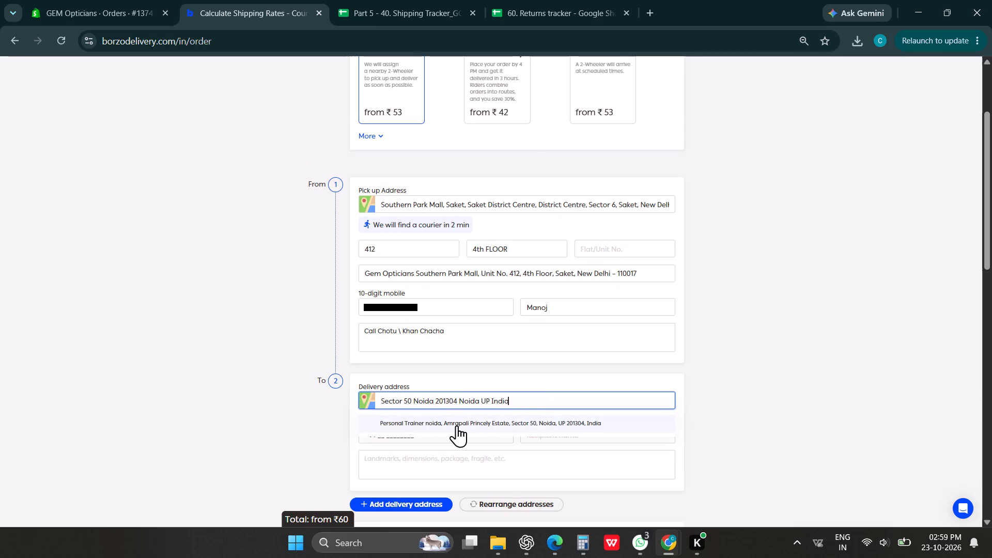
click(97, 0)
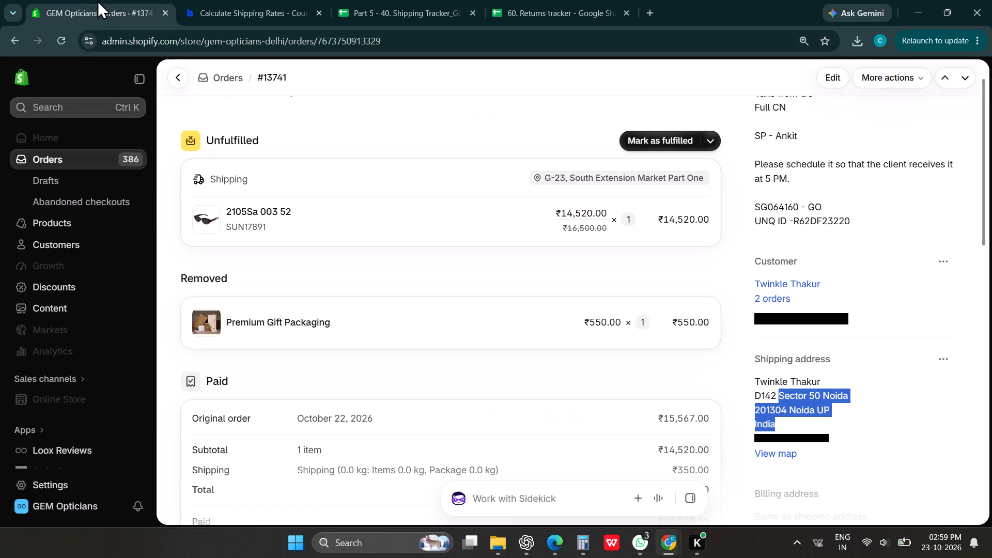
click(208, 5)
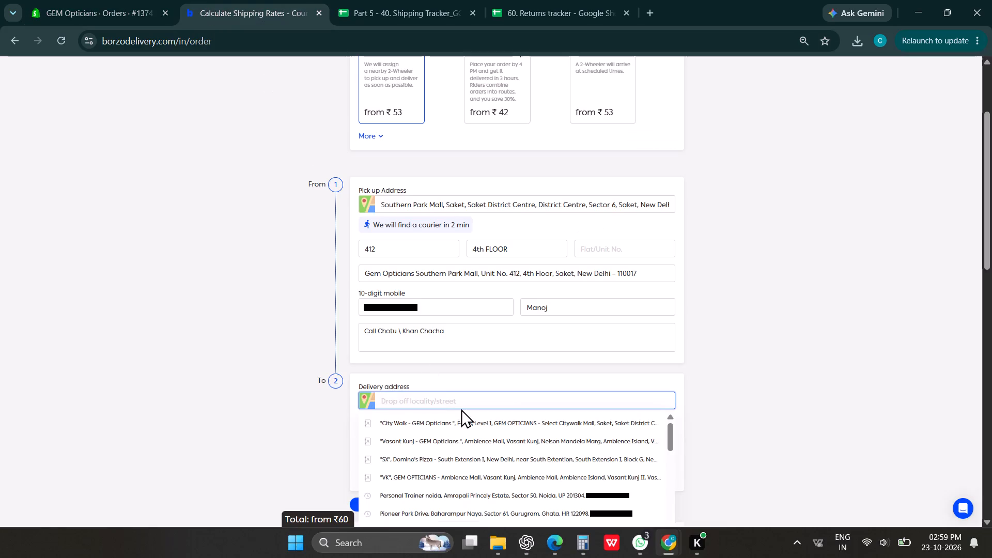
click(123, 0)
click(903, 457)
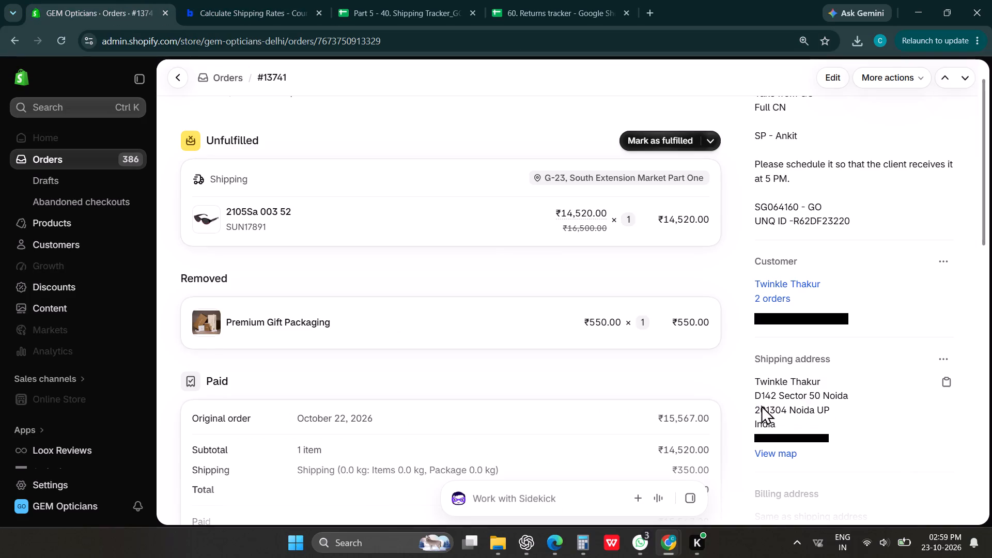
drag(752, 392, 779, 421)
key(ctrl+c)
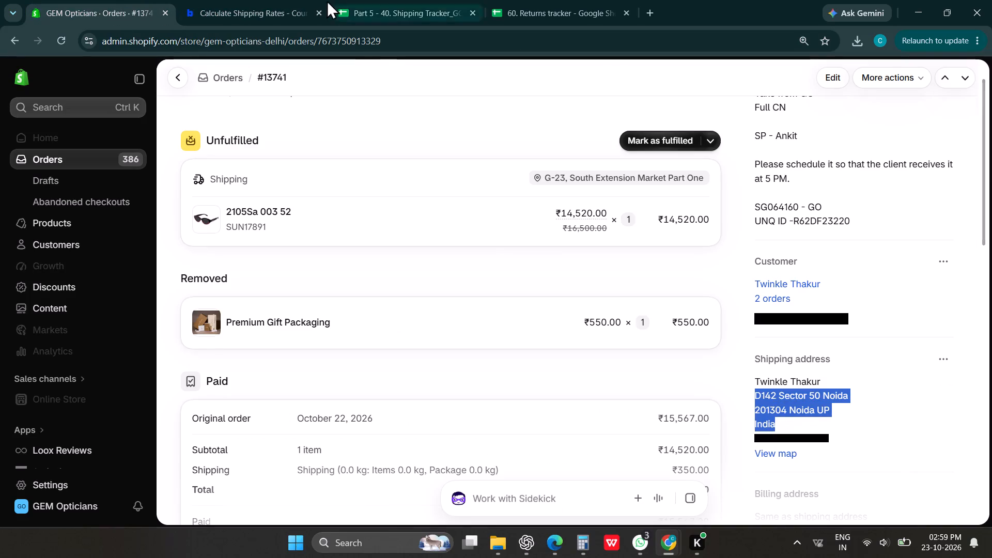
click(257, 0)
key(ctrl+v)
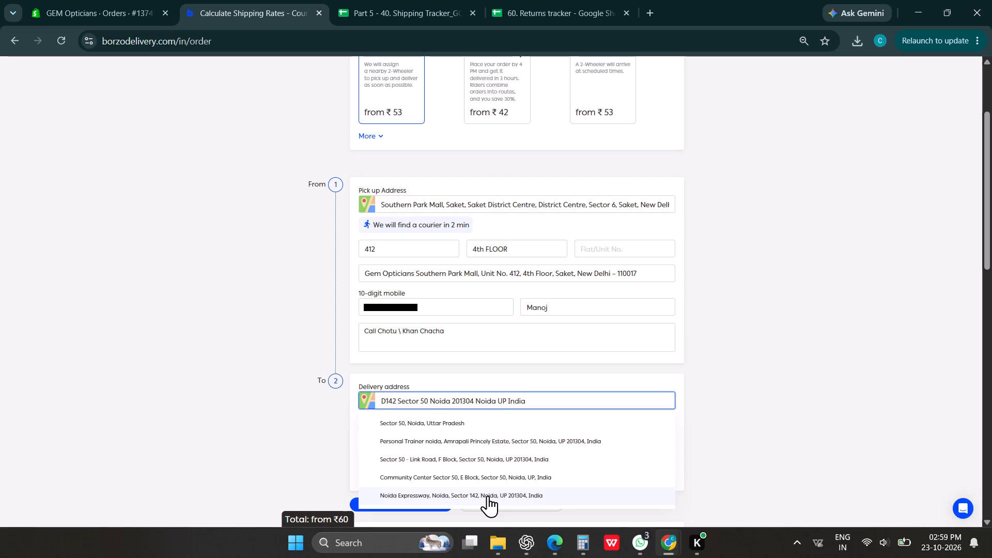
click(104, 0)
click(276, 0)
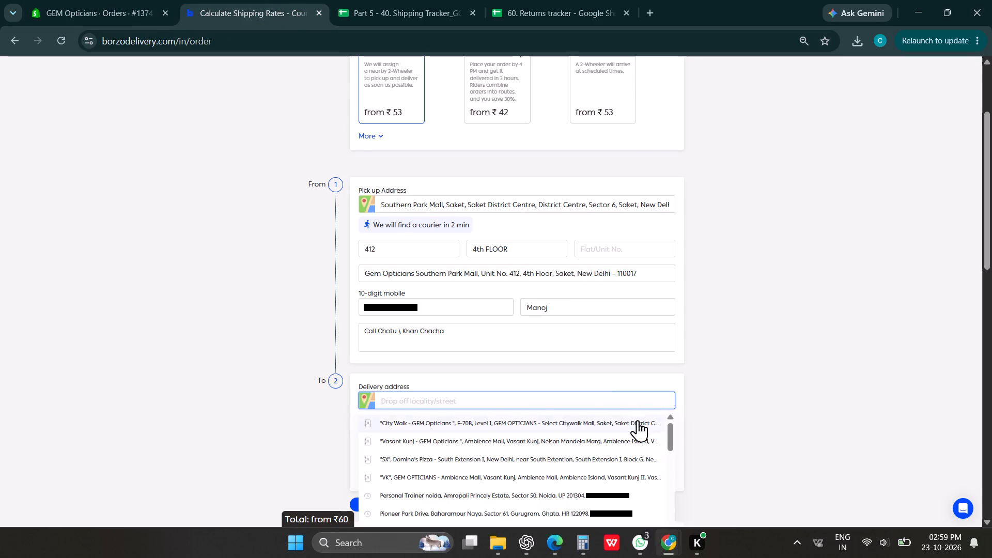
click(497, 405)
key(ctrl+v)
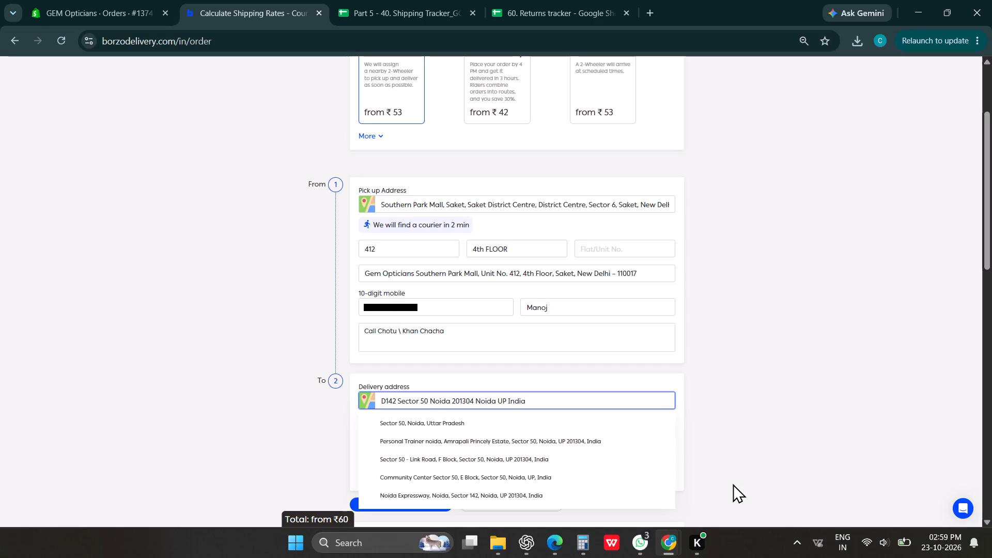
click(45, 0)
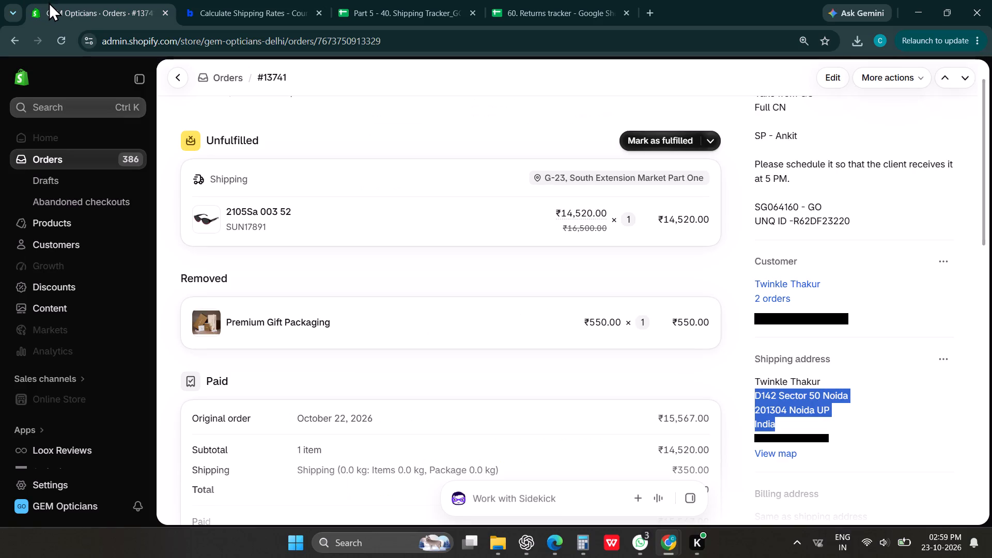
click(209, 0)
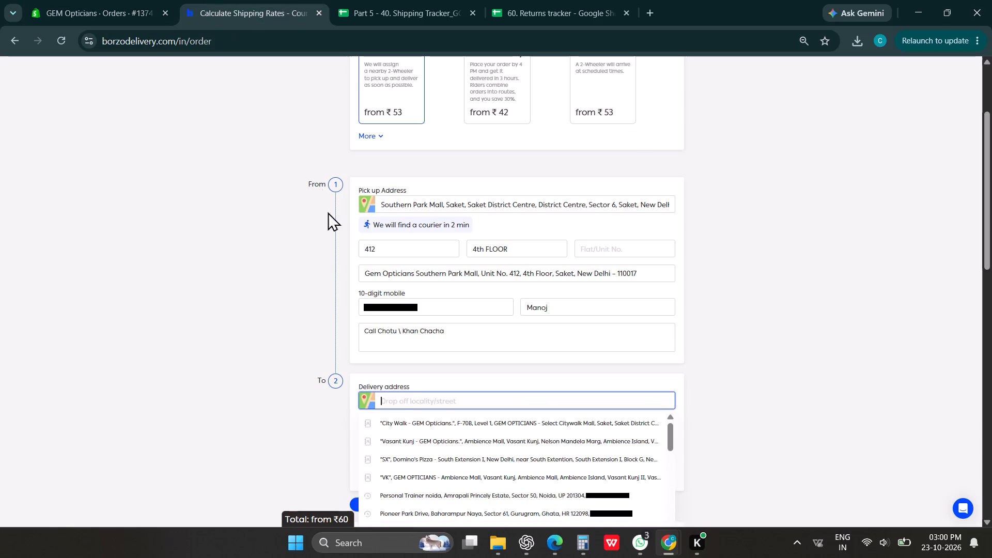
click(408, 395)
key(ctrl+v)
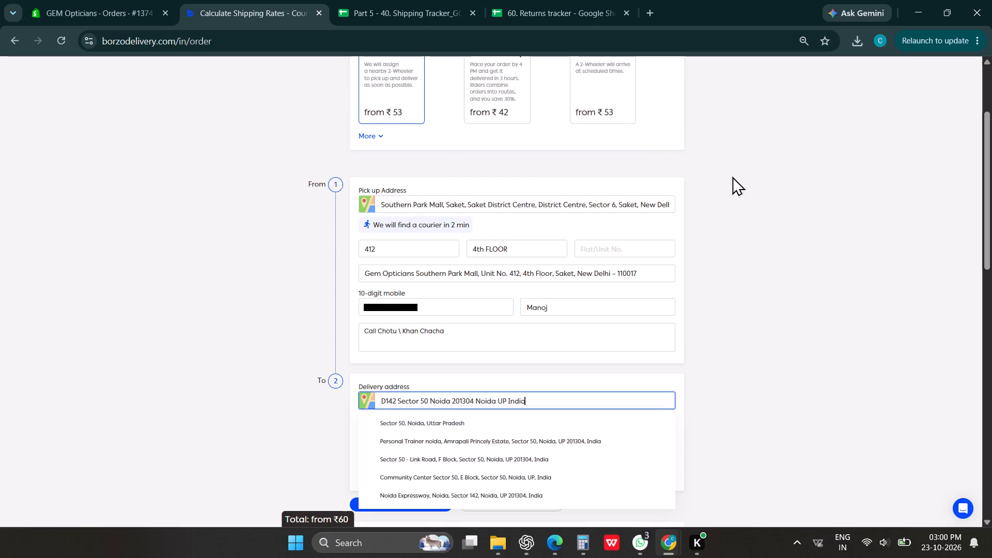
scroll(719, 204, up, 5)
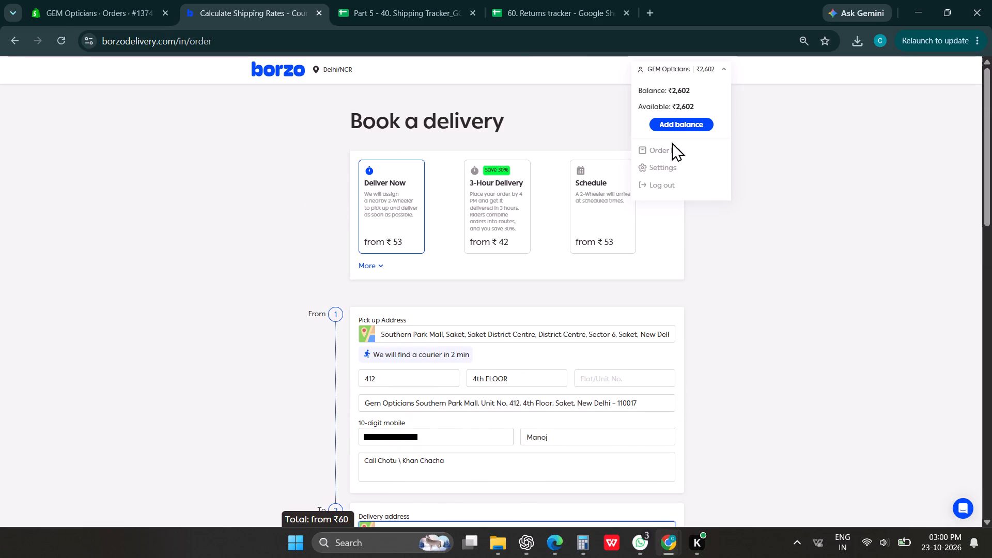
click(670, 146)
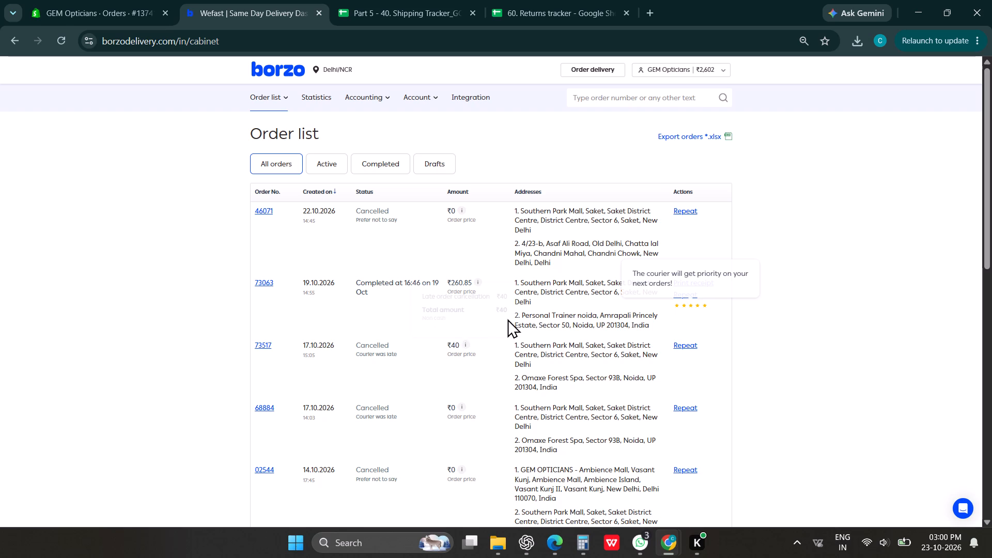
click(485, 311)
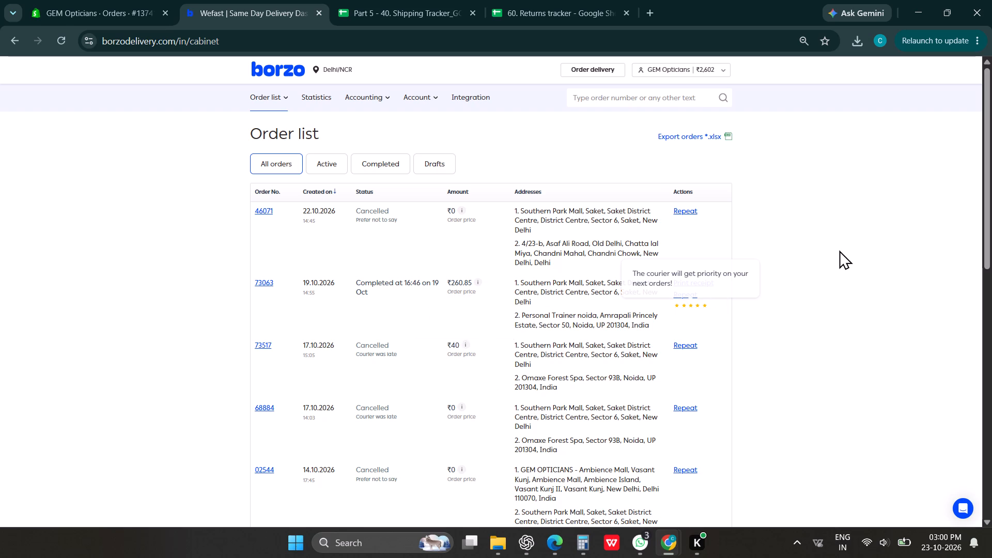
click(839, 250)
click(264, 283)
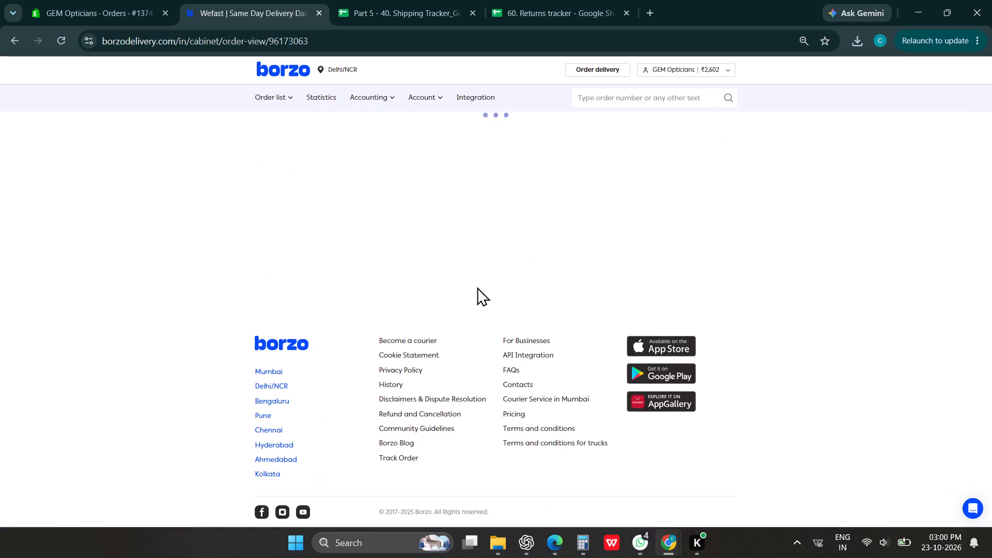
scroll(699, 372, down, 2)
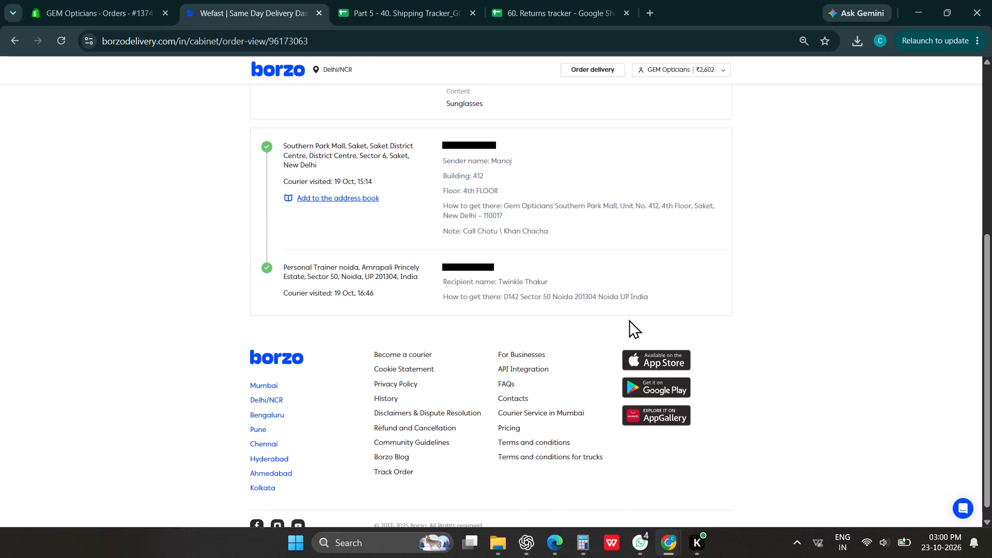
scroll(629, 319, down, 2)
scroll(572, 298, up, 5)
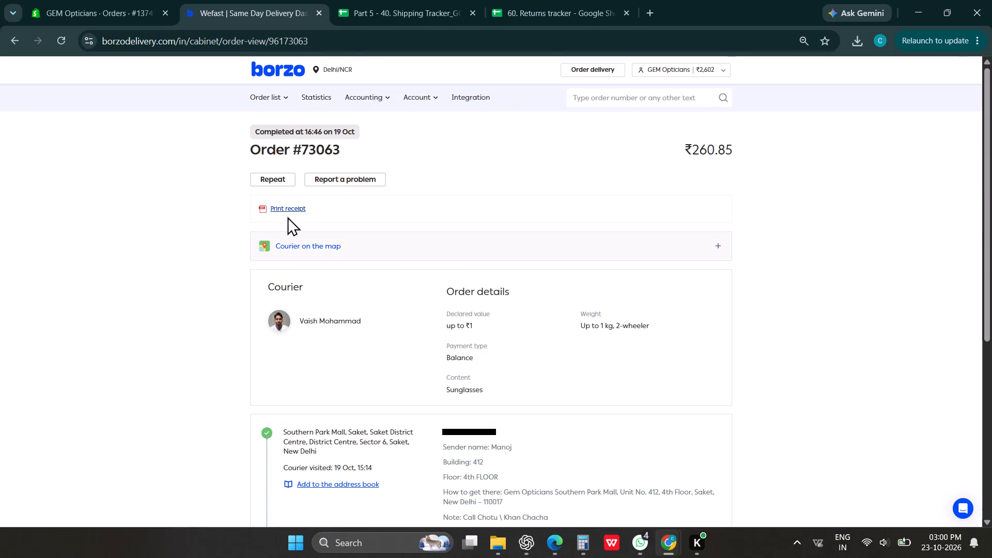
click(285, 210)
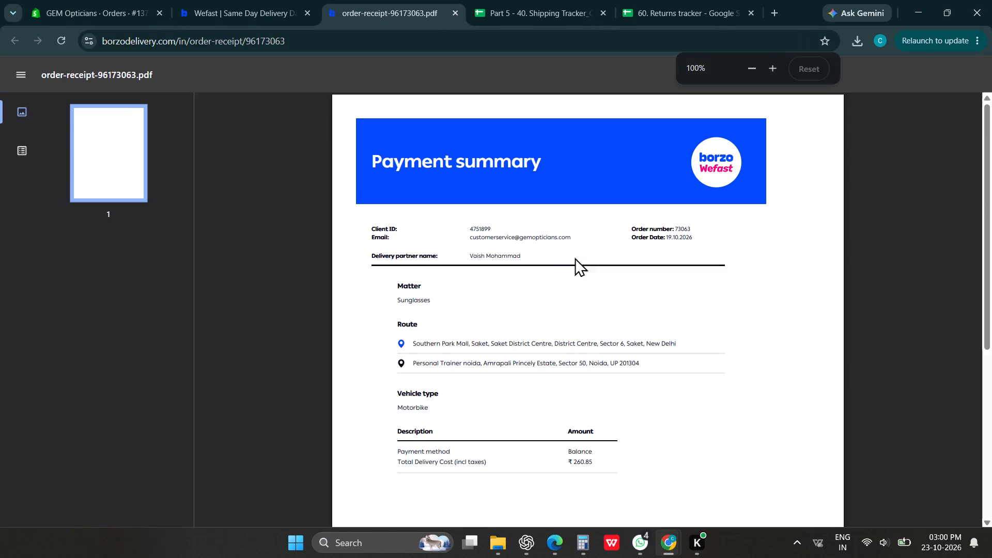
click(249, 17)
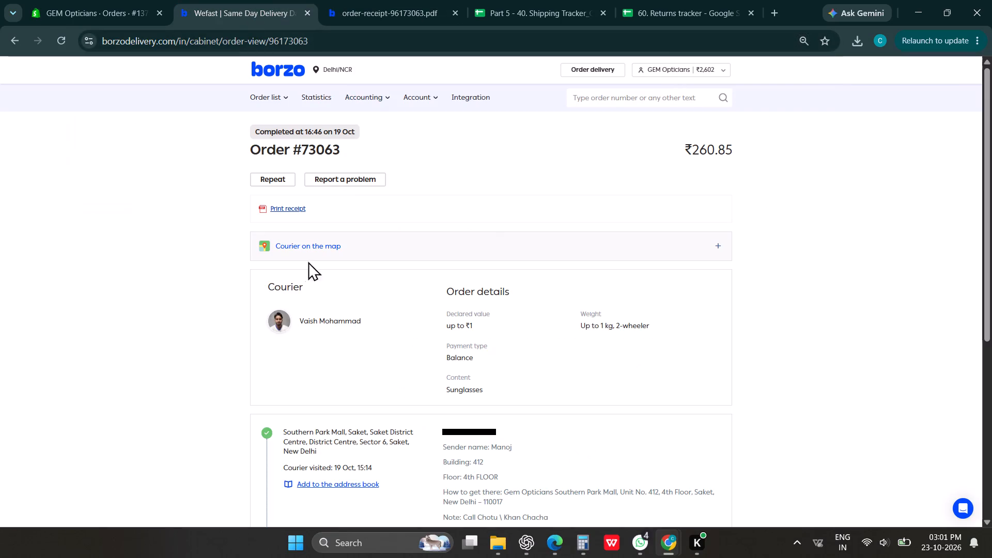
click(281, 178)
scroll(705, 369, down, 1)
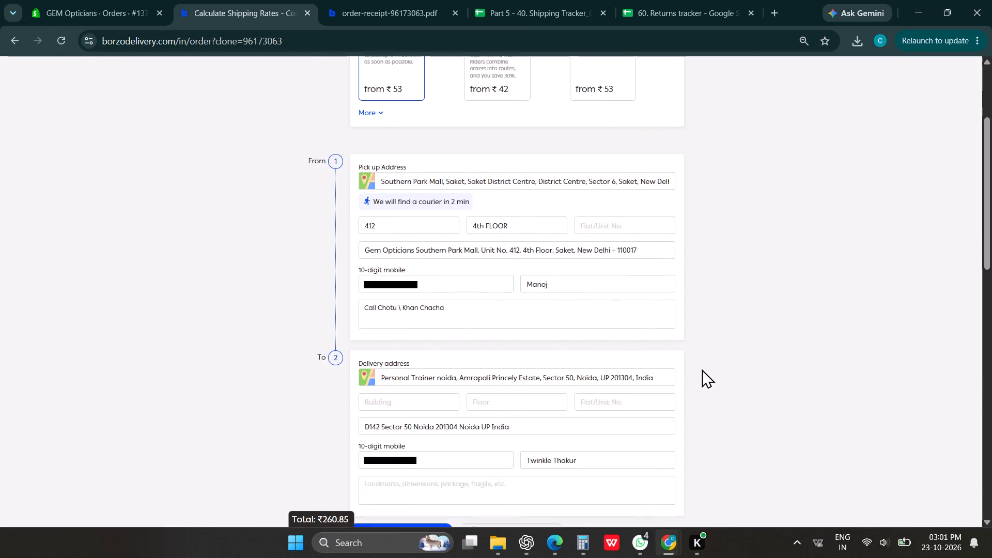
scroll(702, 369, down, 2)
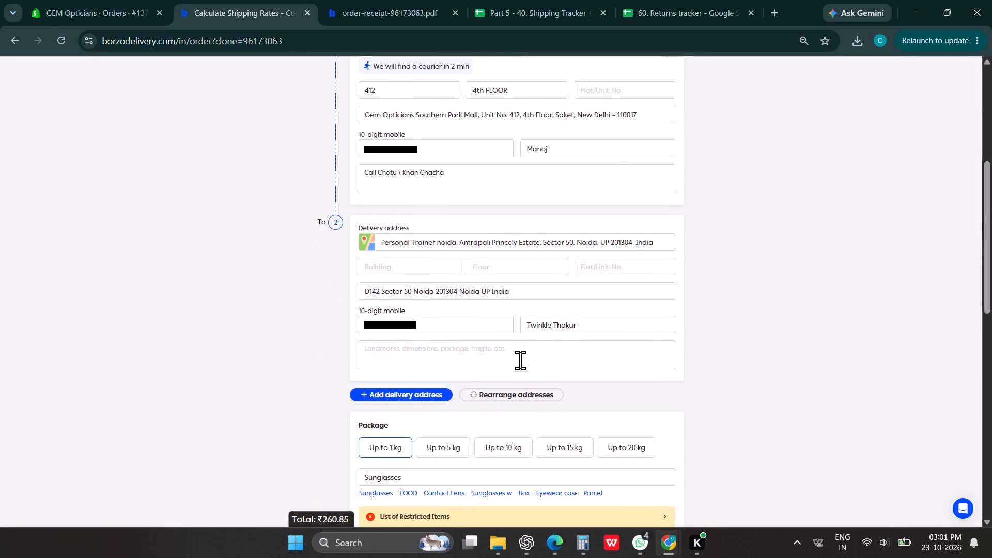
scroll(520, 360, down, 3)
click(78, 6)
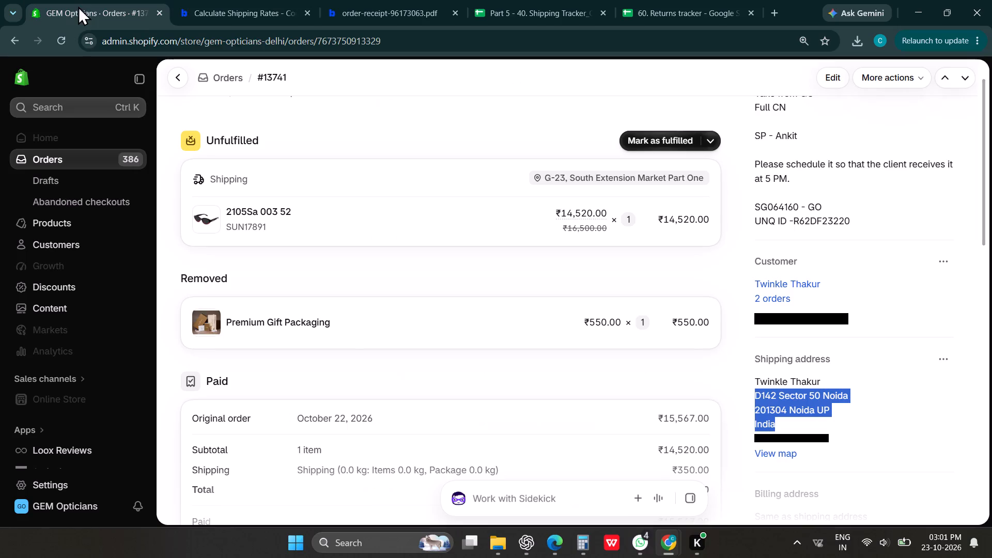
click(196, 2)
scroll(491, 351, down, 1)
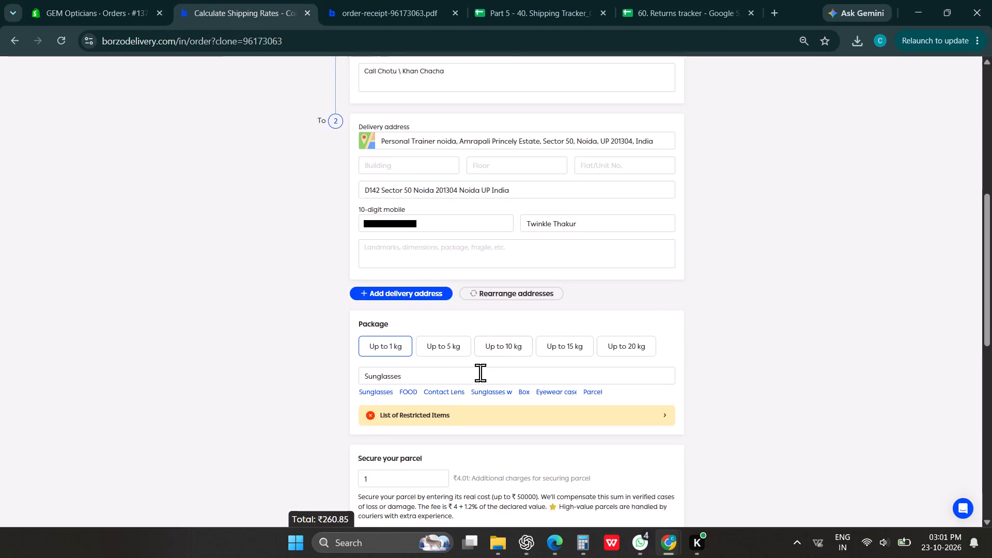
scroll(480, 373, down, 2)
scroll(502, 374, up, 2)
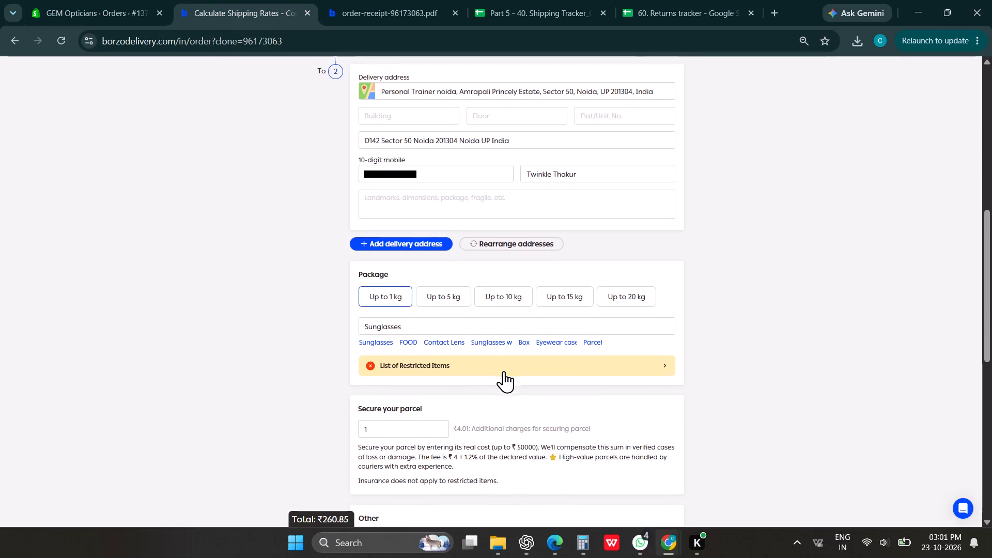
scroll(504, 371, up, 1)
scroll(686, 265, up, 2)
scroll(714, 345, down, 3)
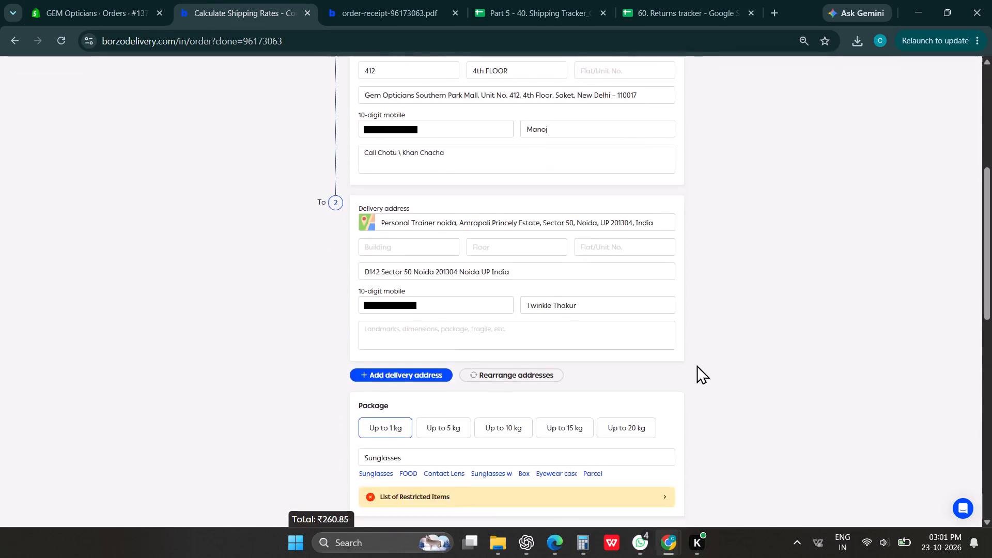
scroll(696, 365, down, 4)
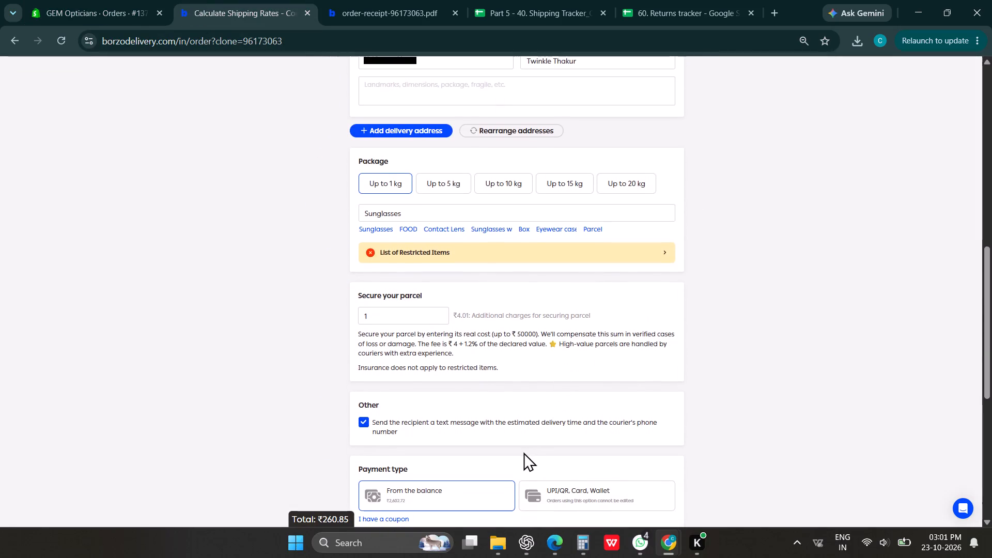
scroll(523, 452, down, 2)
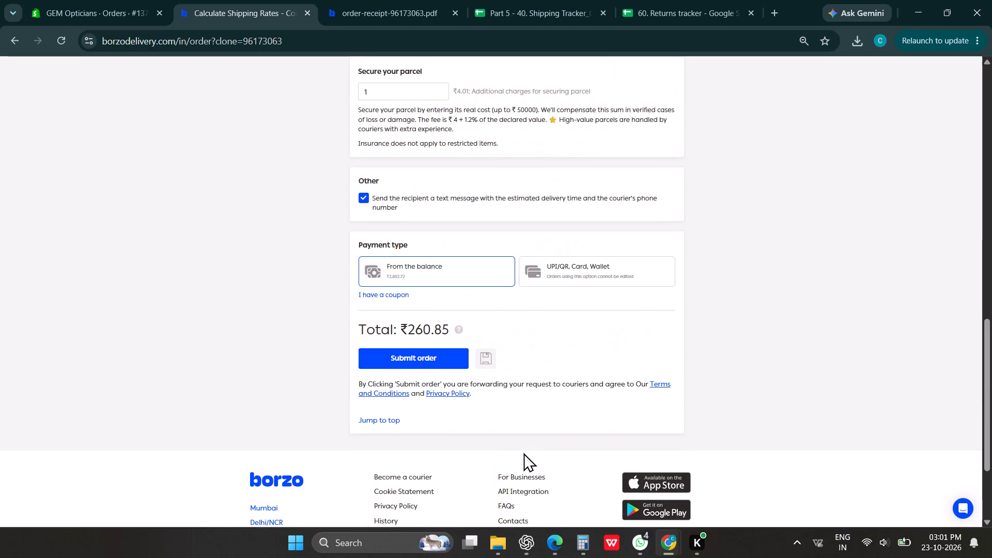
click(428, 359)
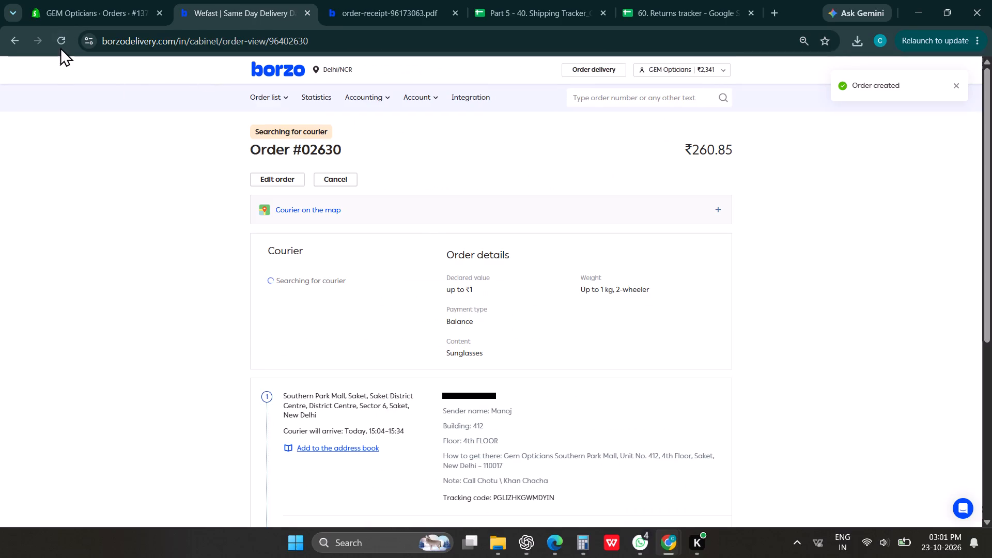
Refresh the new Borzo order 02630 repeatedly to check its courier assignment, and review its pickup and delivery details.
click(60, 42)
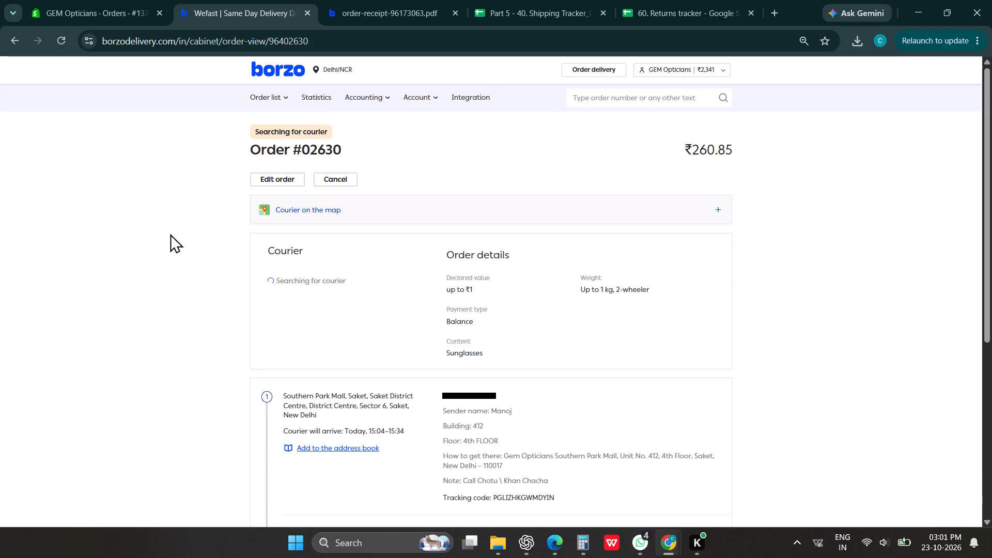
click(56, 43)
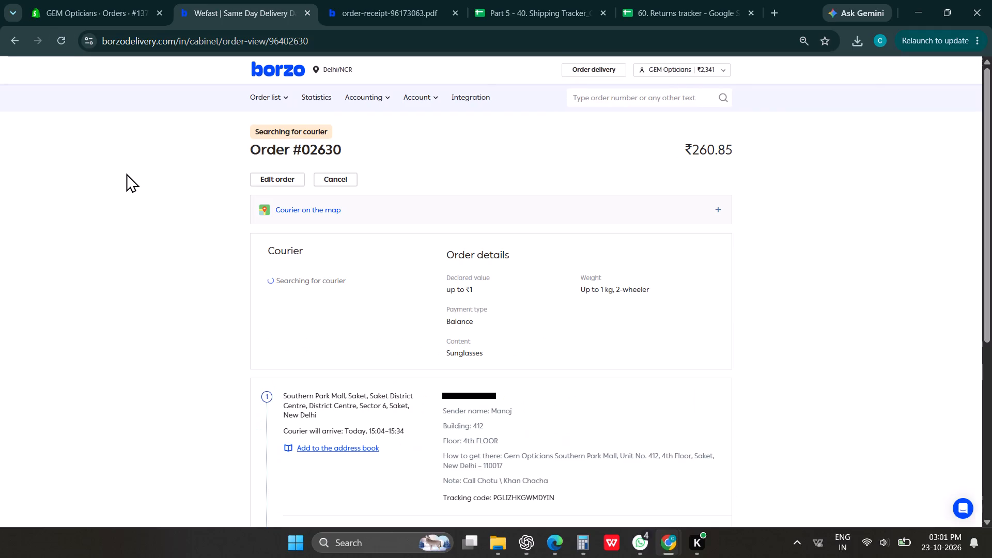
click(59, 39)
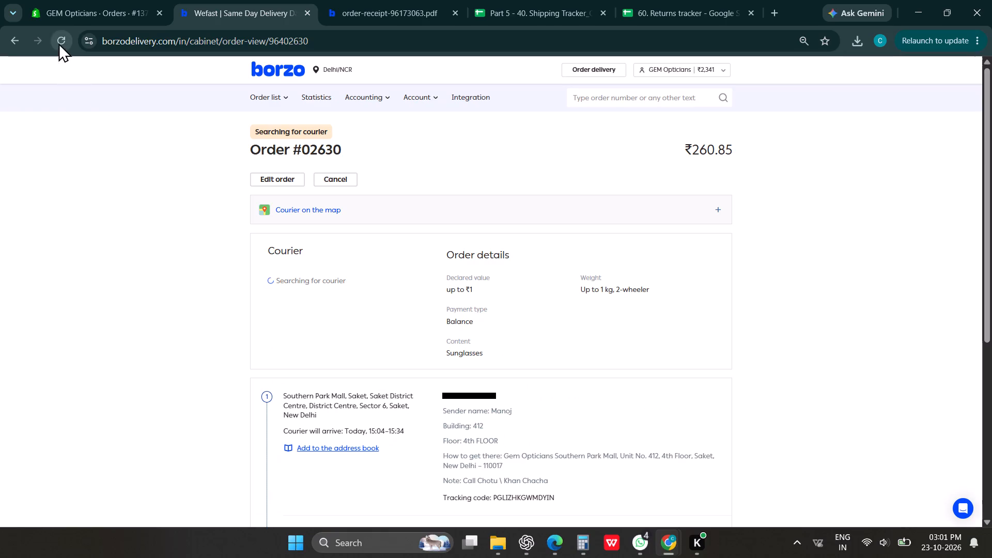
click(58, 43)
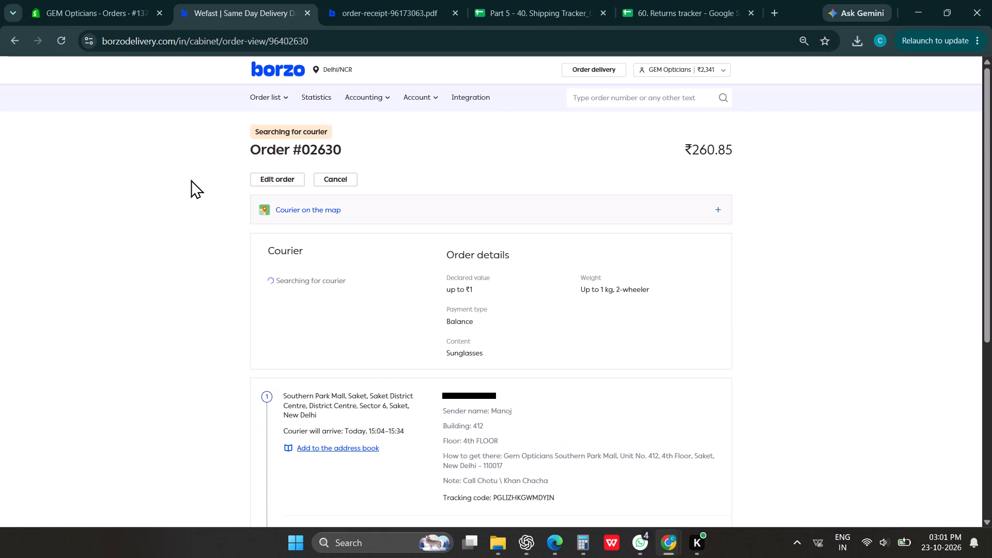
click(118, 3)
click(212, 9)
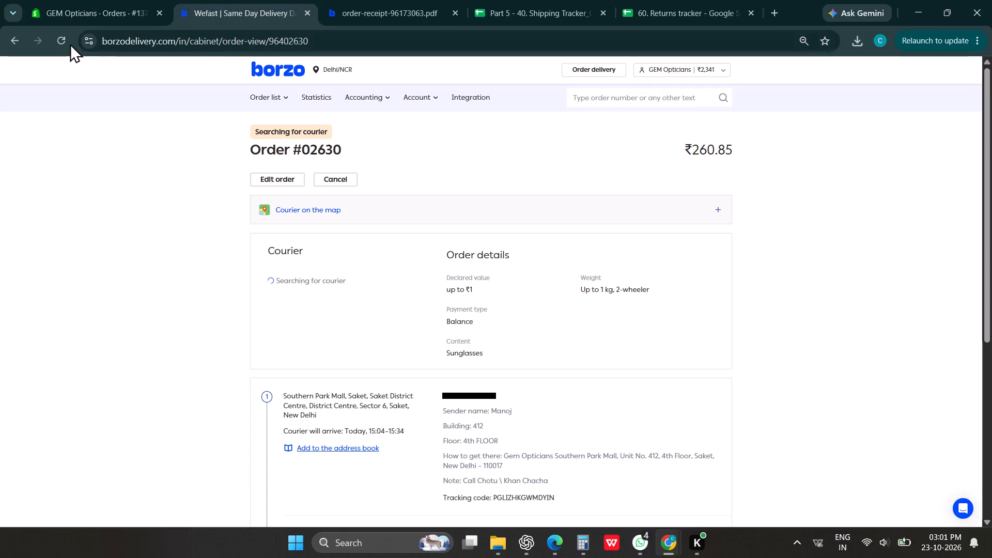
click(63, 43)
click(56, 43)
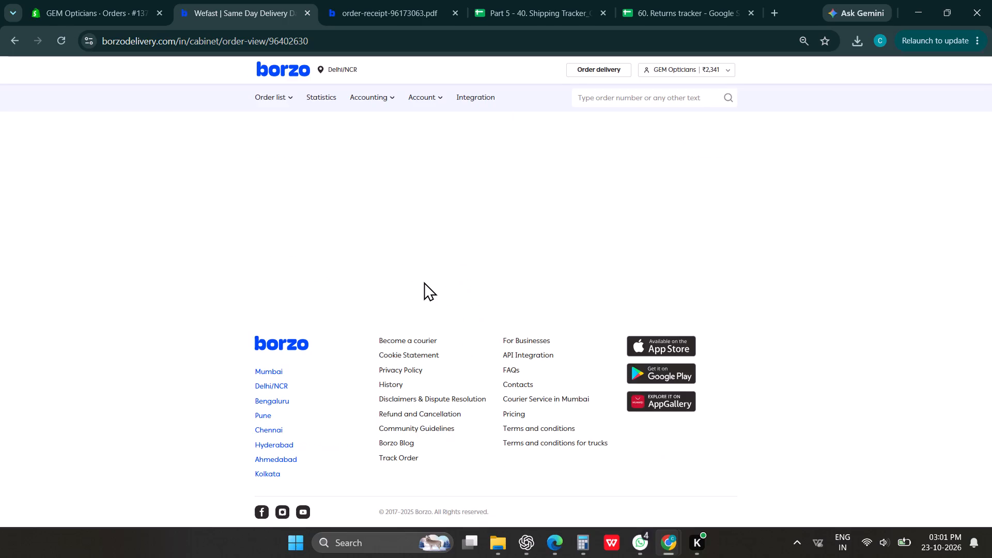
drag(986, 130, 991, 323)
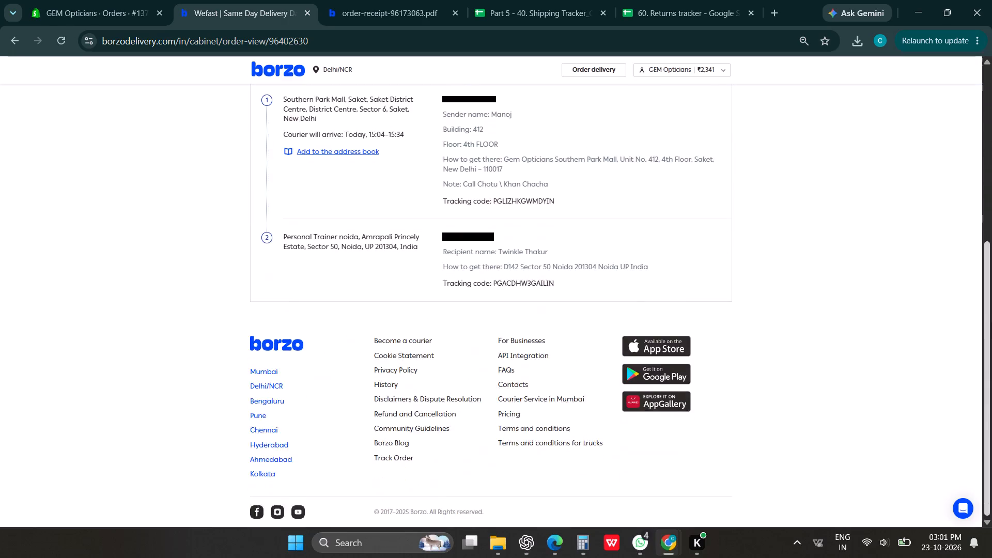
drag(991, 323, 984, 105)
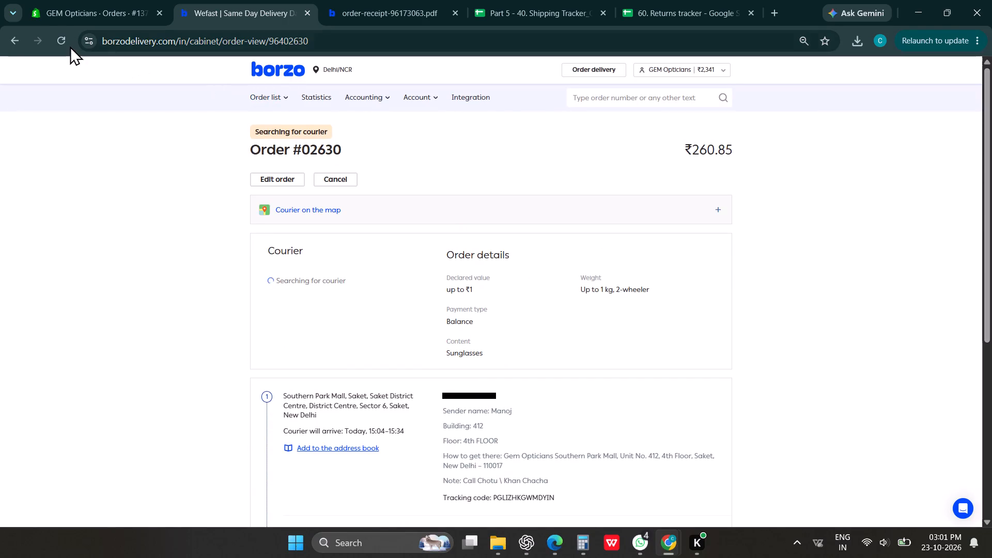
click(59, 40)
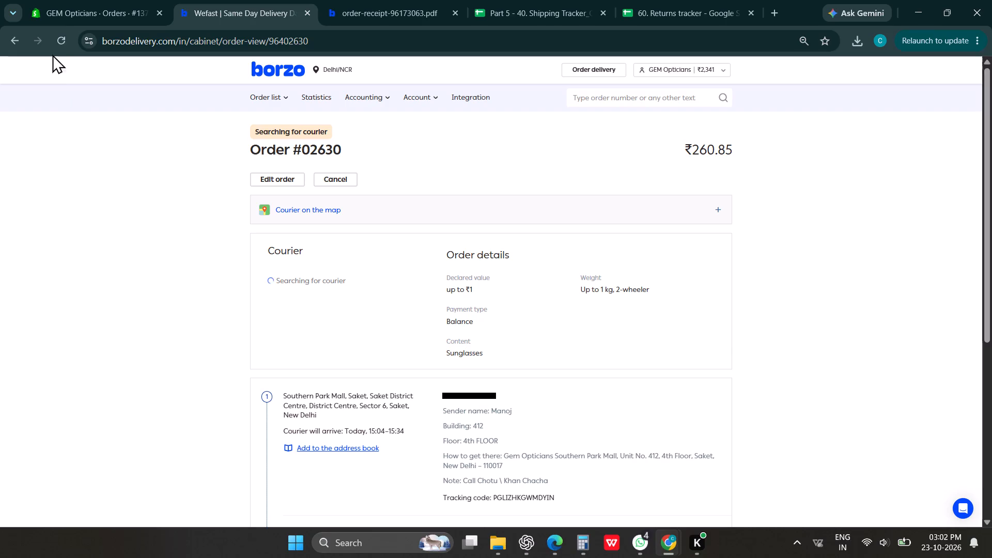
click(57, 41)
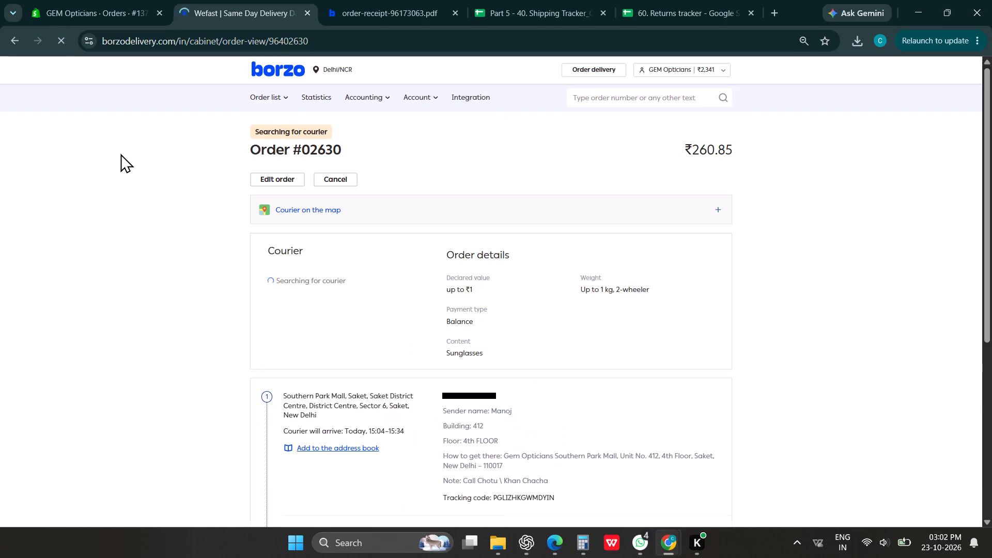
click(67, 42)
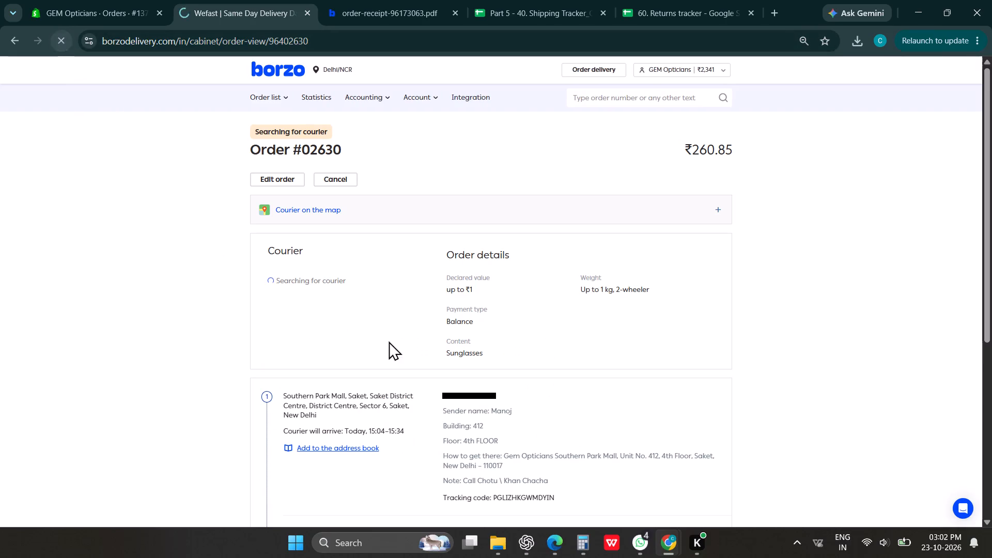
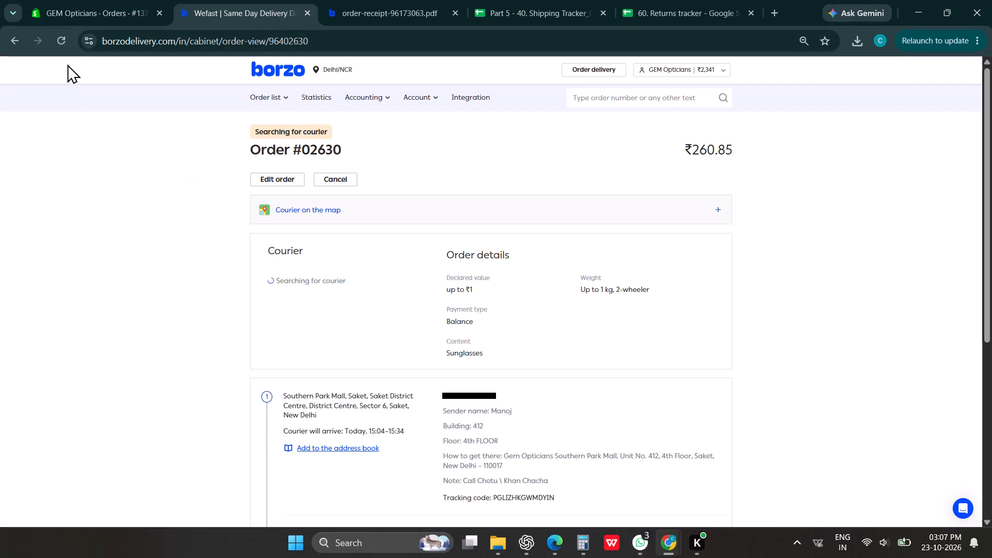
click(65, 45)
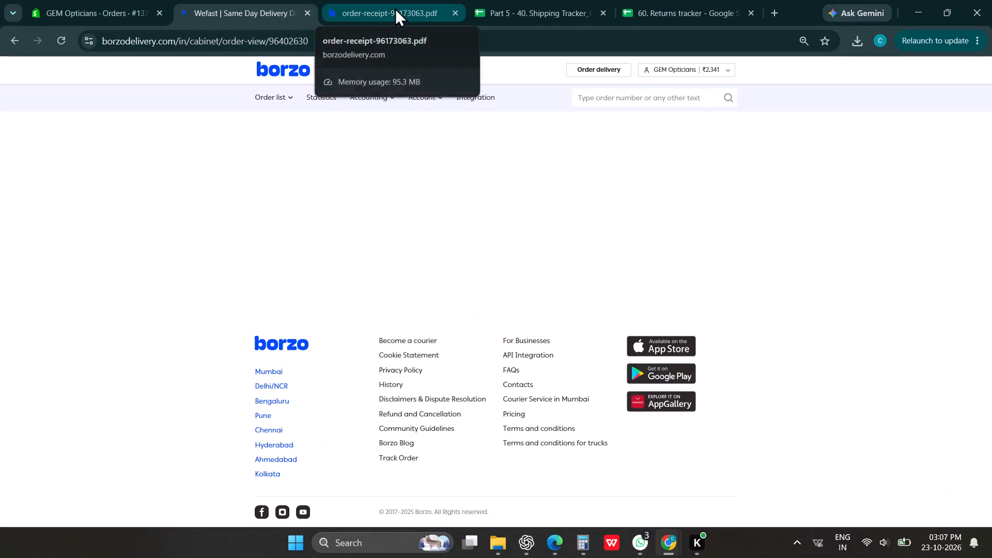
click(395, 8)
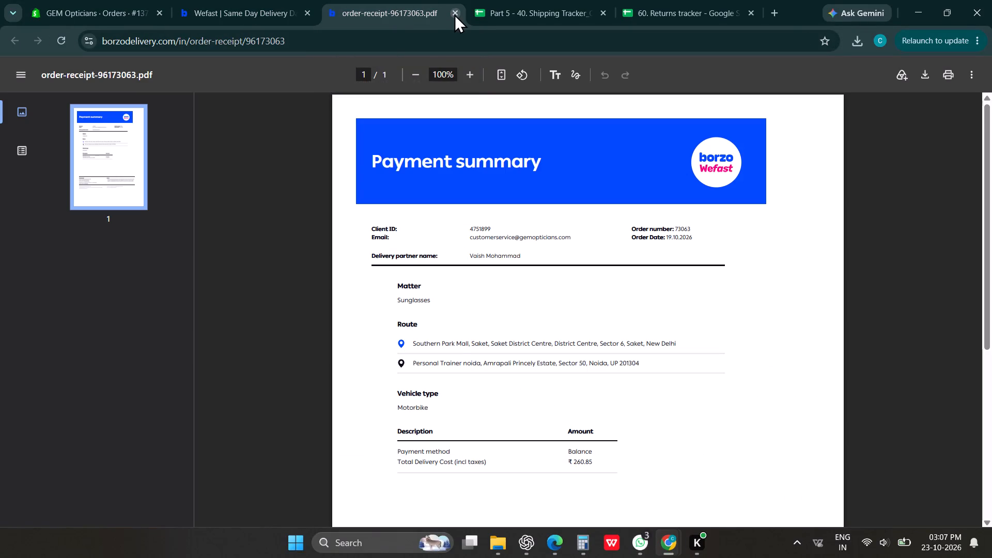
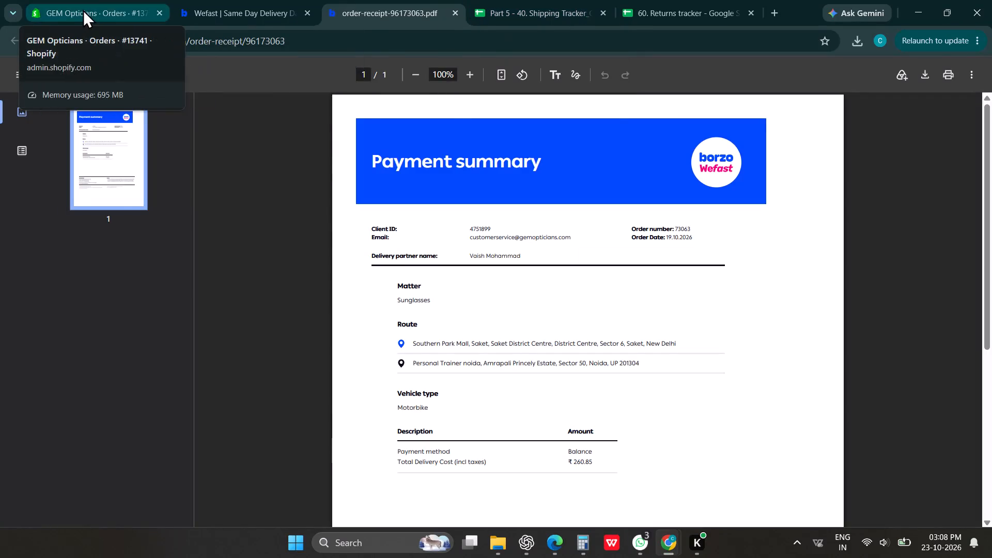
click(83, 9)
click(210, 0)
click(99, 5)
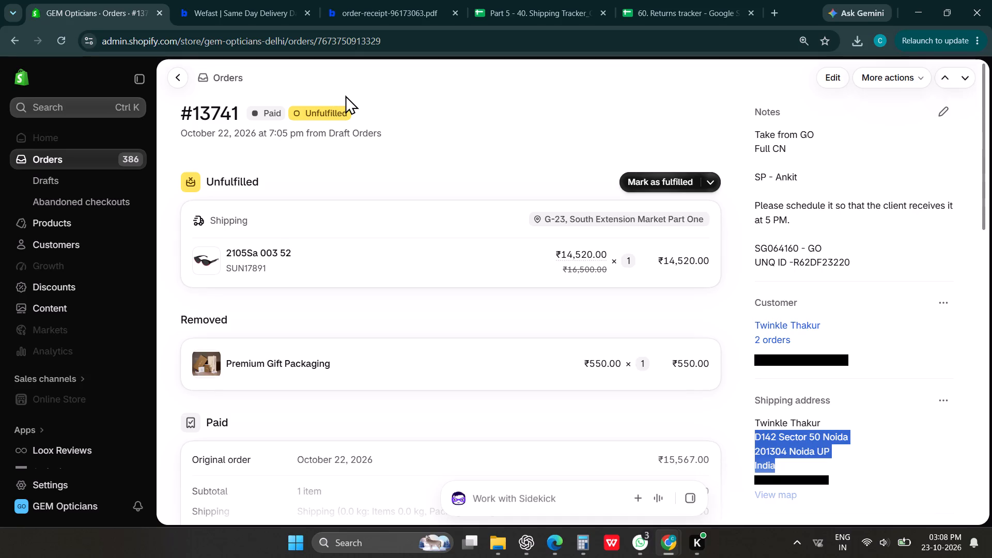
click(221, 0)
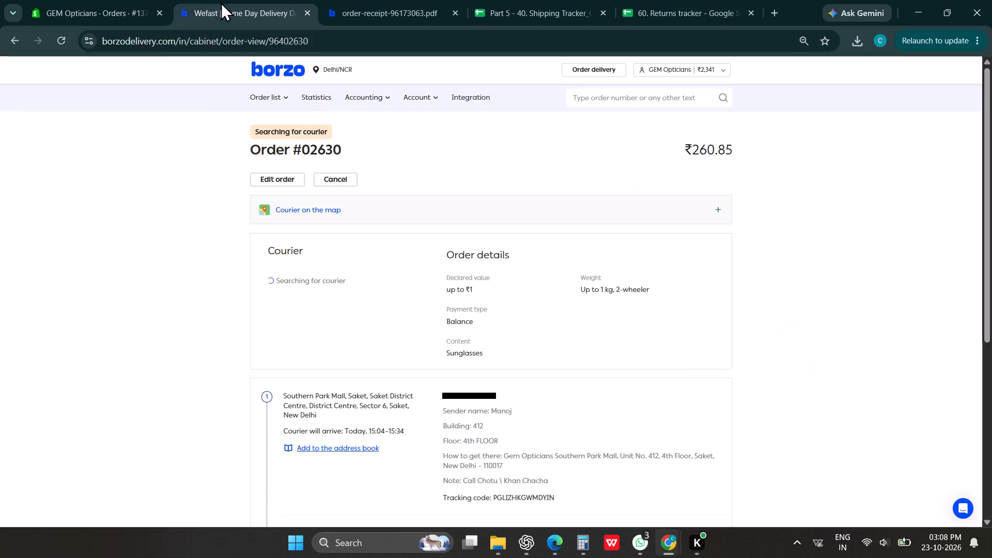
click(58, 44)
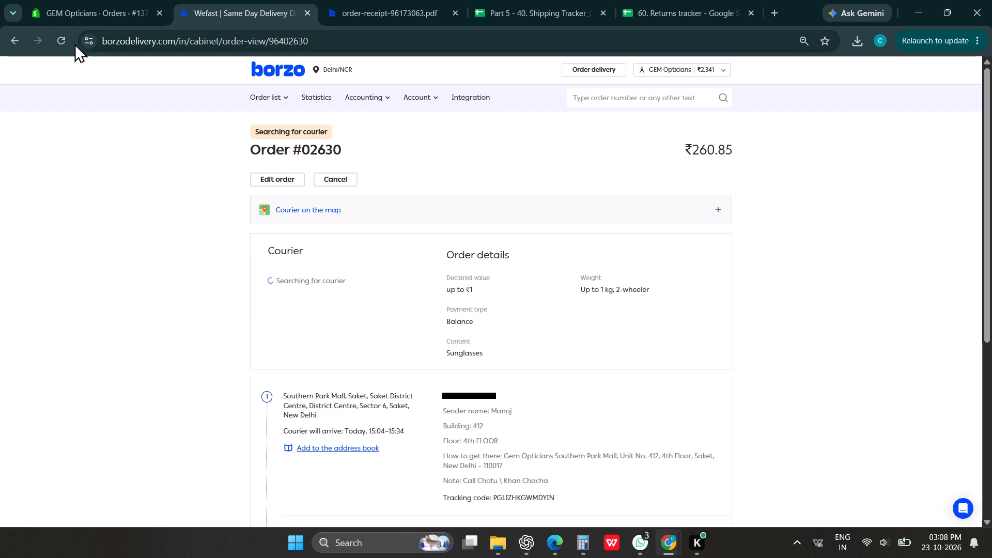
click(61, 42)
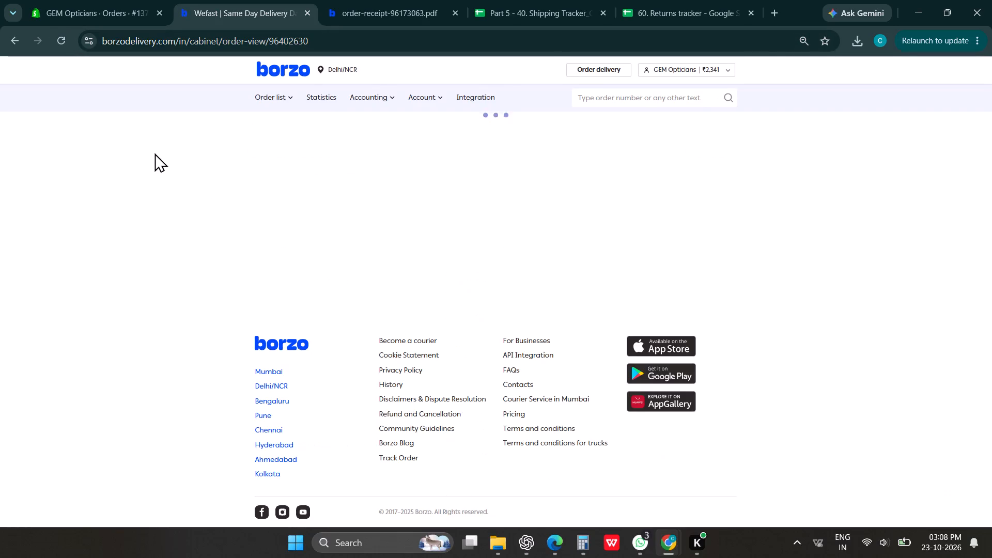
click(97, 0)
click(234, 5)
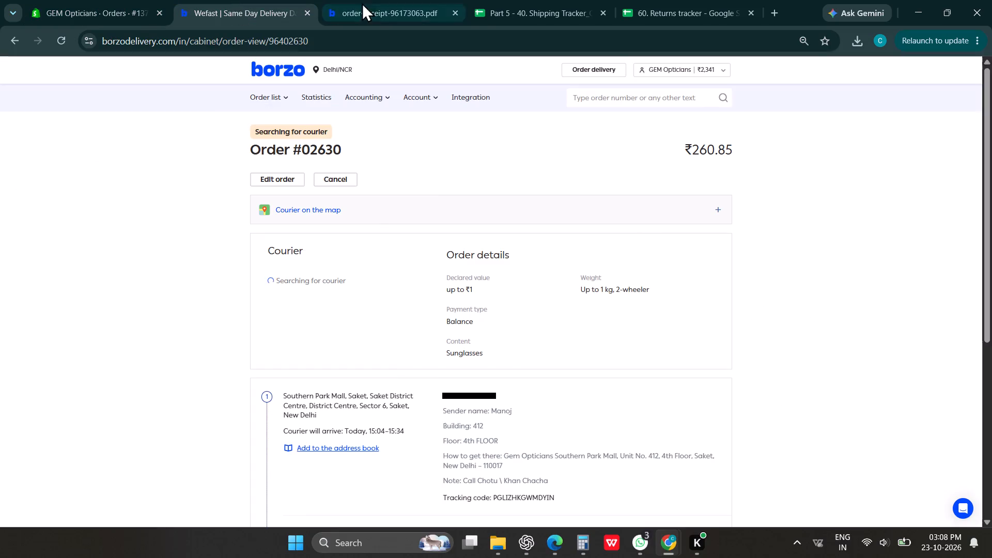
click(369, 7)
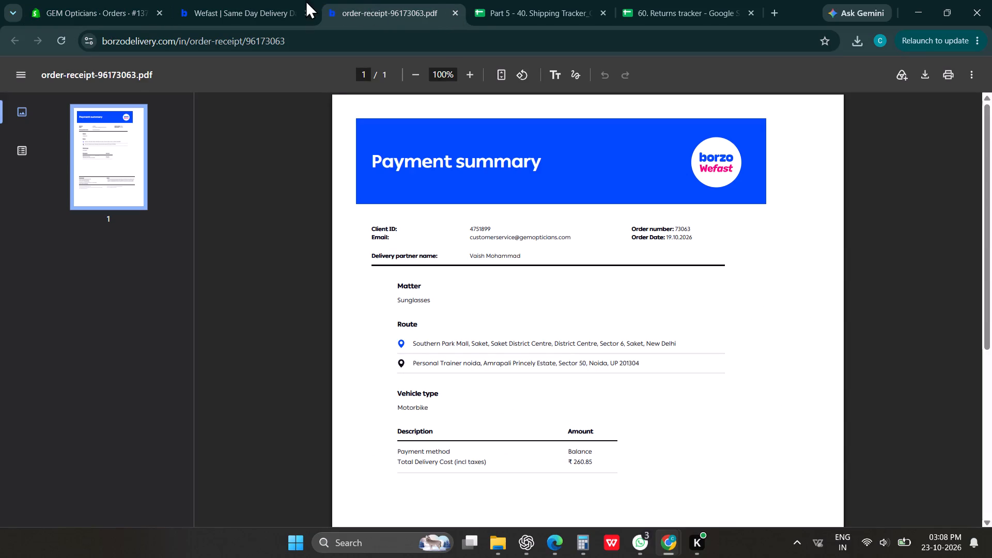
click(248, 5)
click(362, 0)
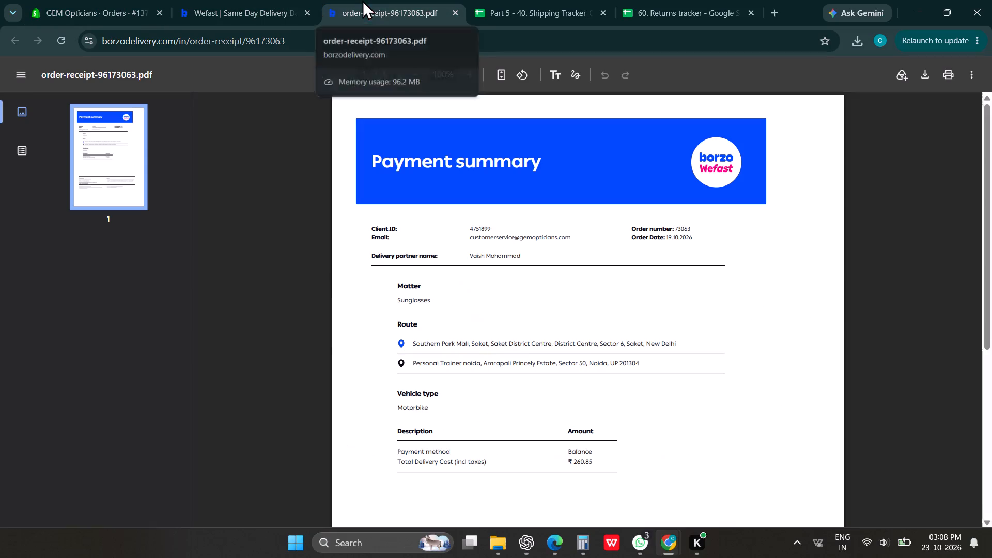
click(455, 12)
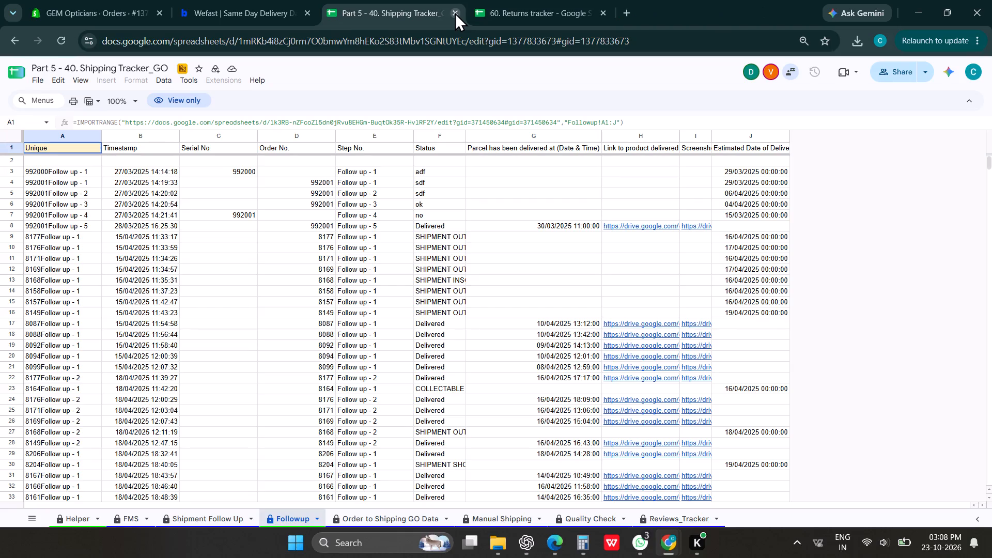
click(455, 12)
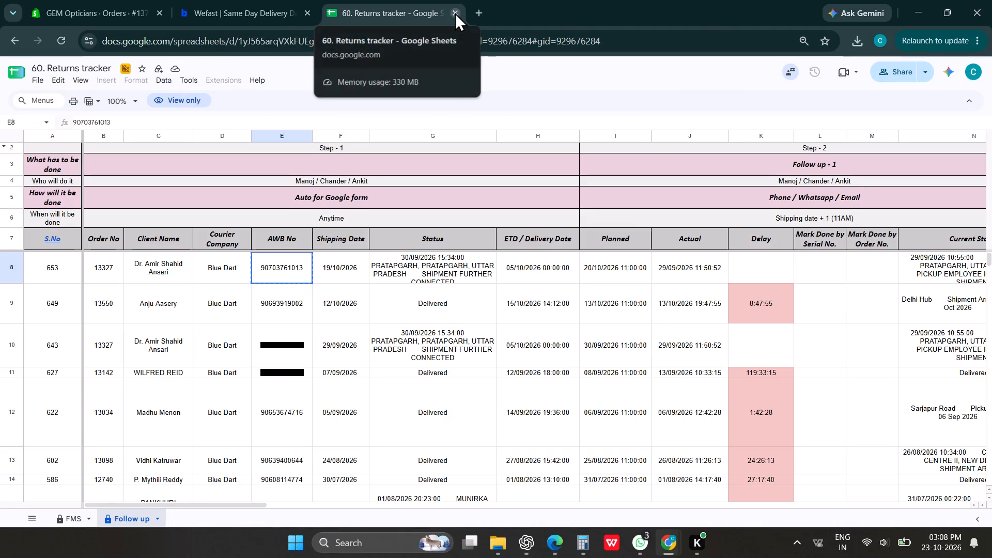
click(0, 276)
scroll(571, 269, left, 6)
scroll(696, 280, left, 1)
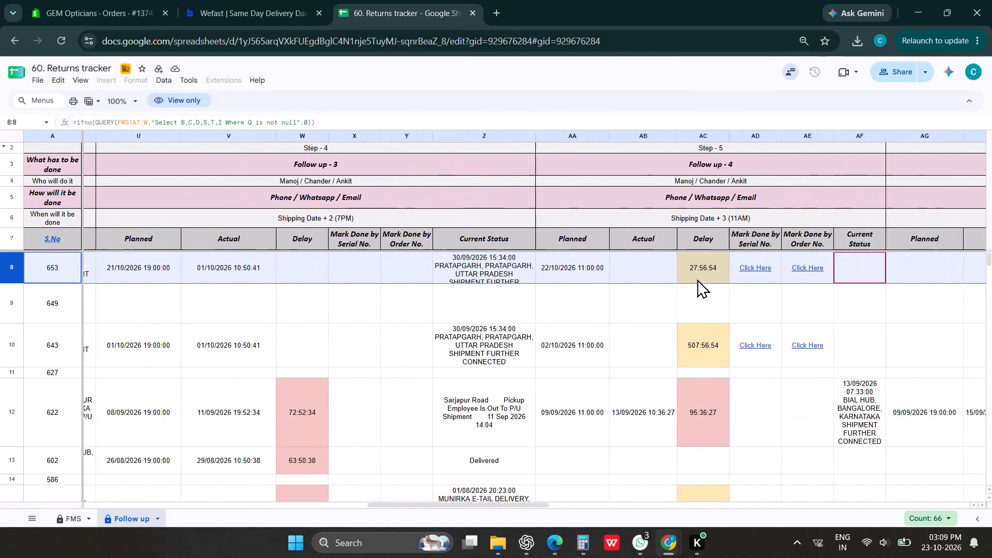
scroll(697, 279, left, 1)
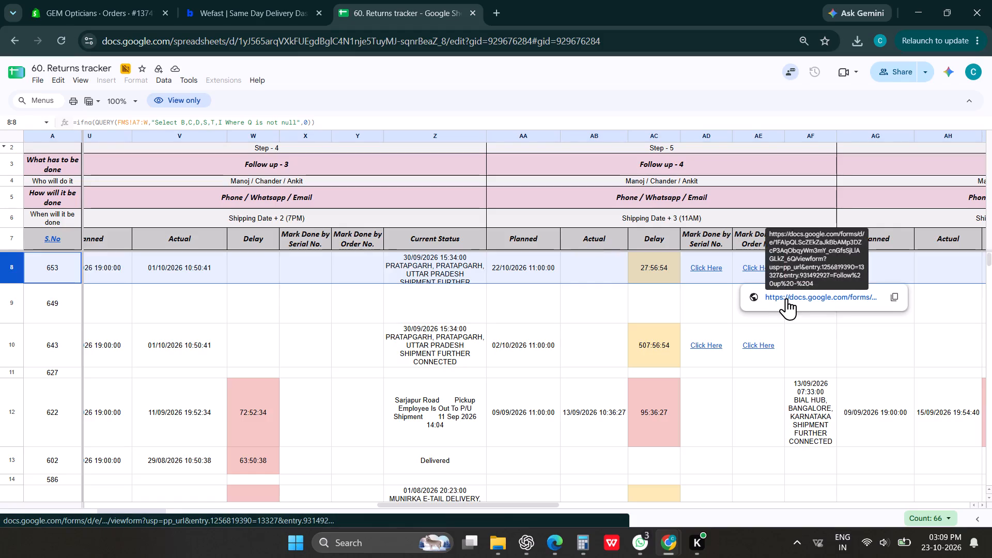
click(788, 299)
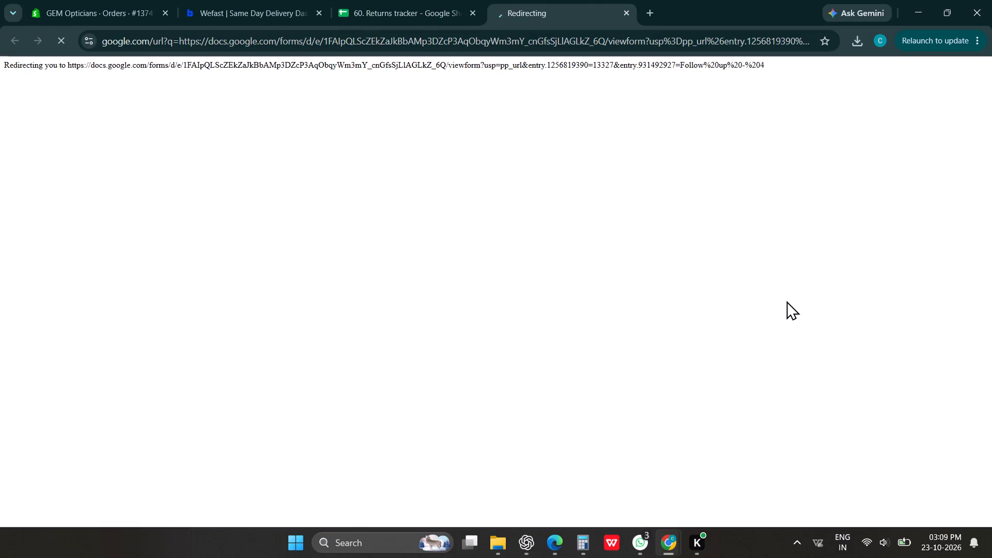
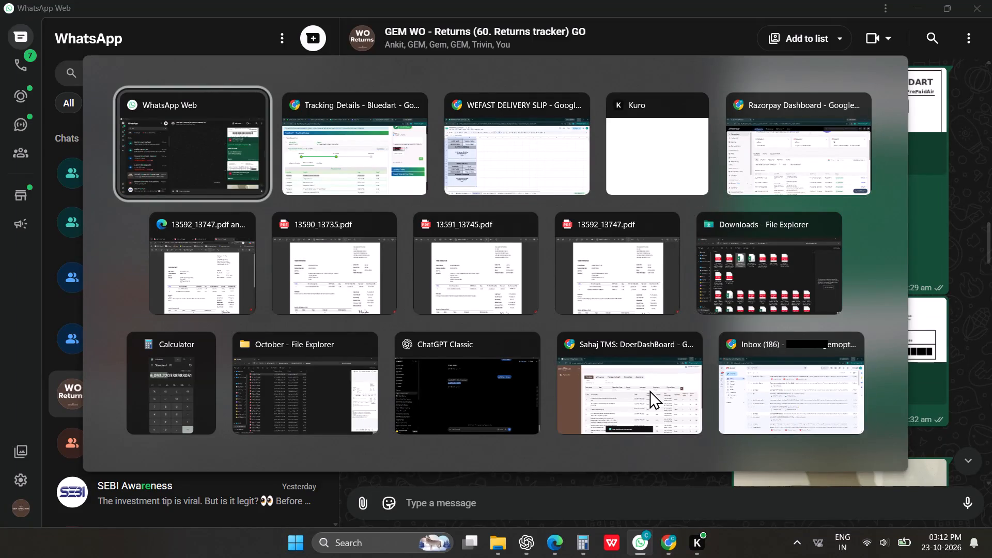
key(alt+Tab)
click(272, 0)
click(378, 7)
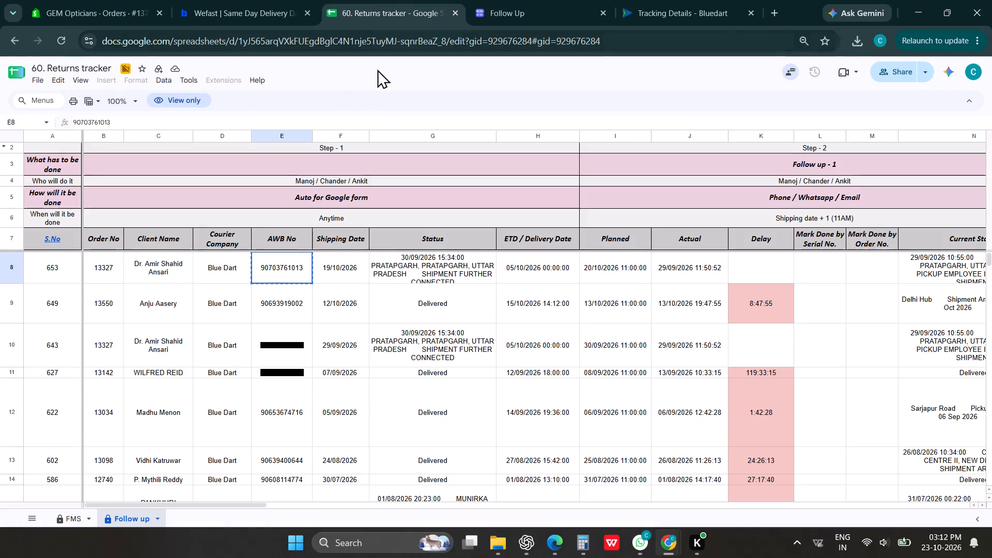
click(4, 269)
scroll(571, 286, left, 3)
scroll(709, 286, left, 1)
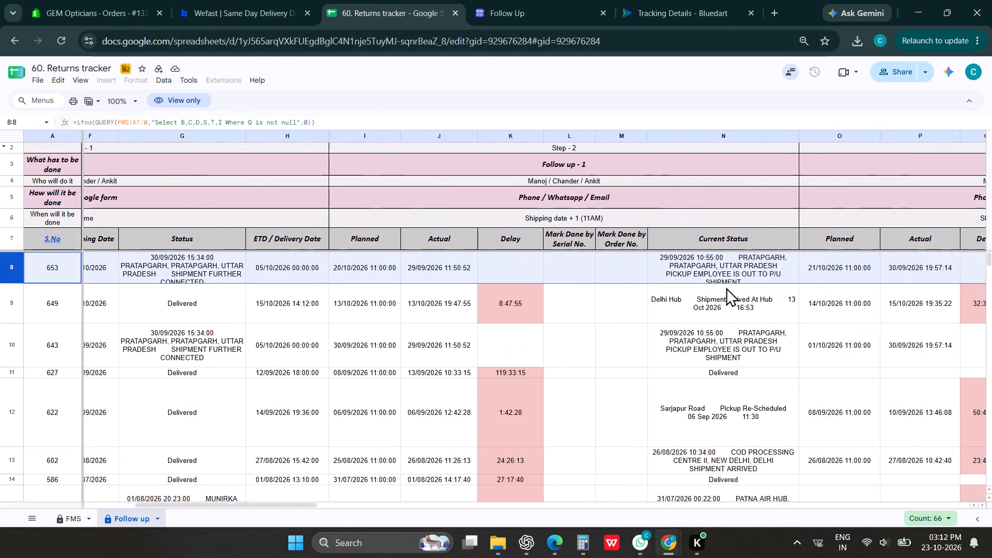
scroll(726, 287, left, 2)
scroll(812, 269, left, 3)
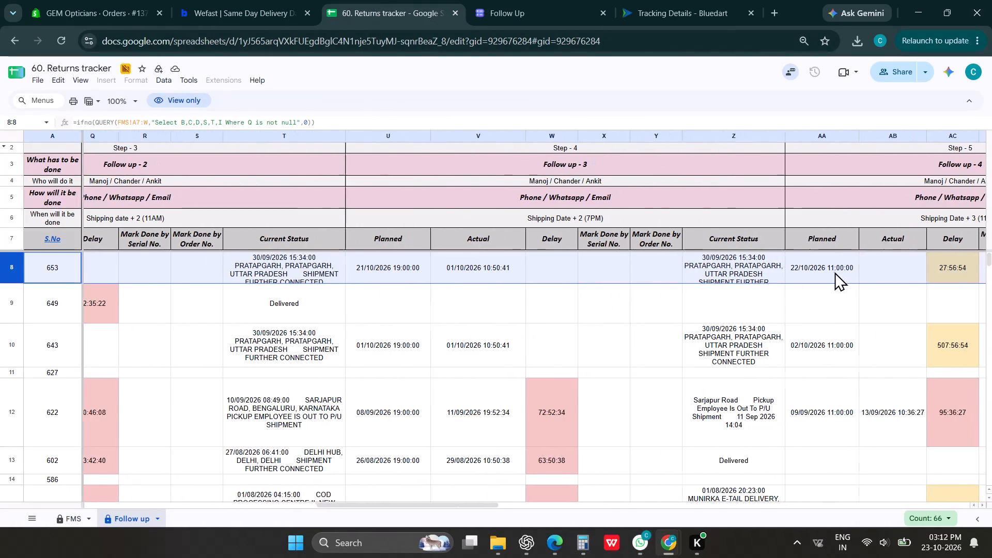
scroll(834, 272, left, 3)
click(513, 270)
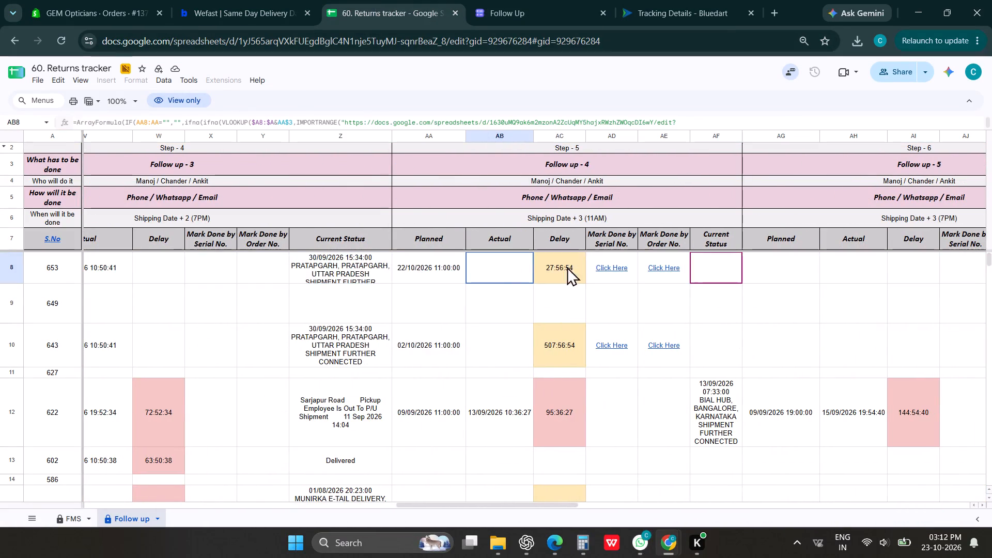
scroll(513, 277, right, 2)
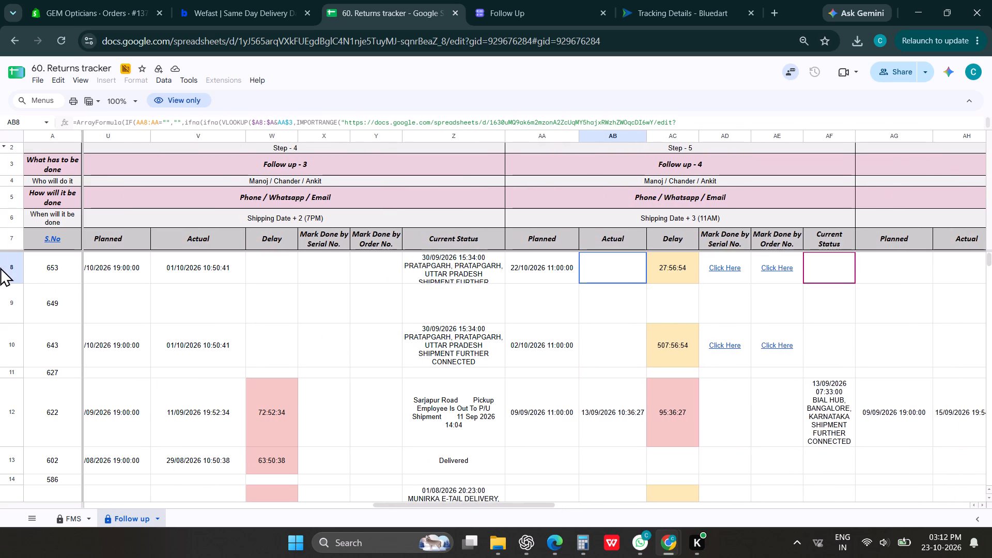
click(0, 267)
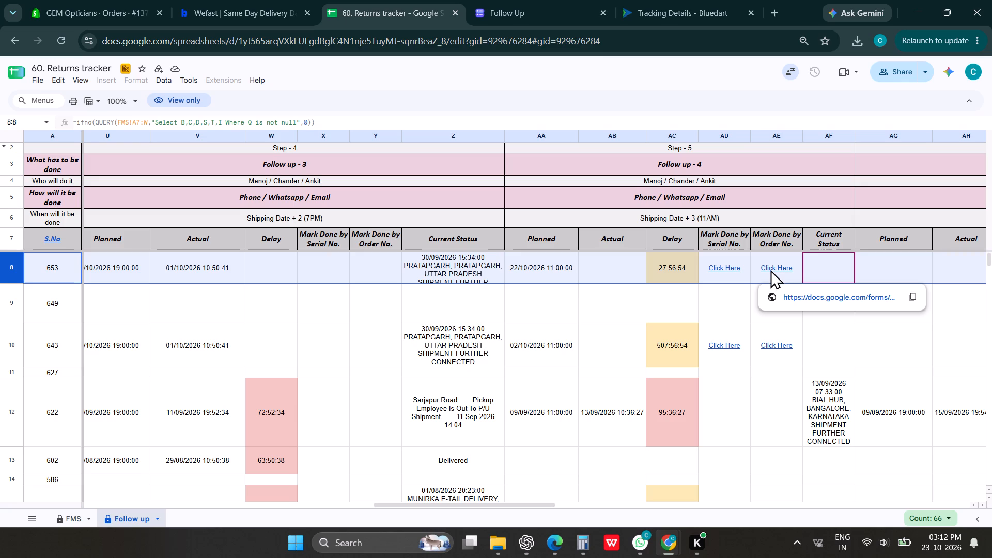
click(626, 269)
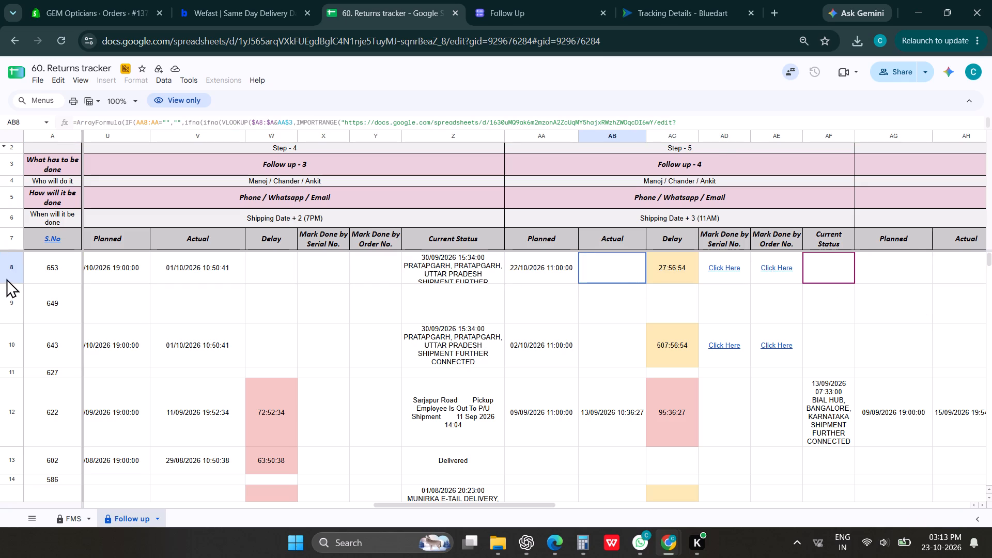
click(6, 277)
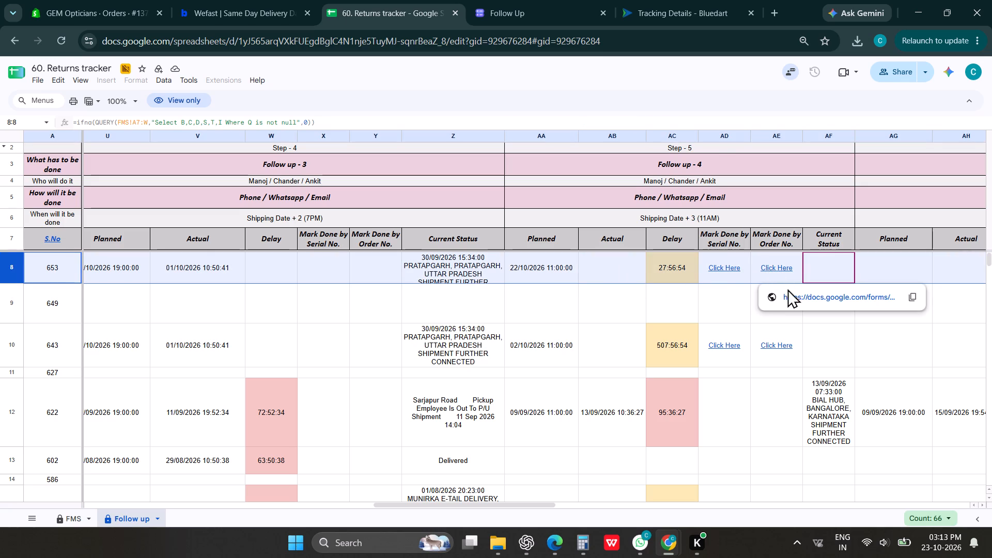
click(791, 293)
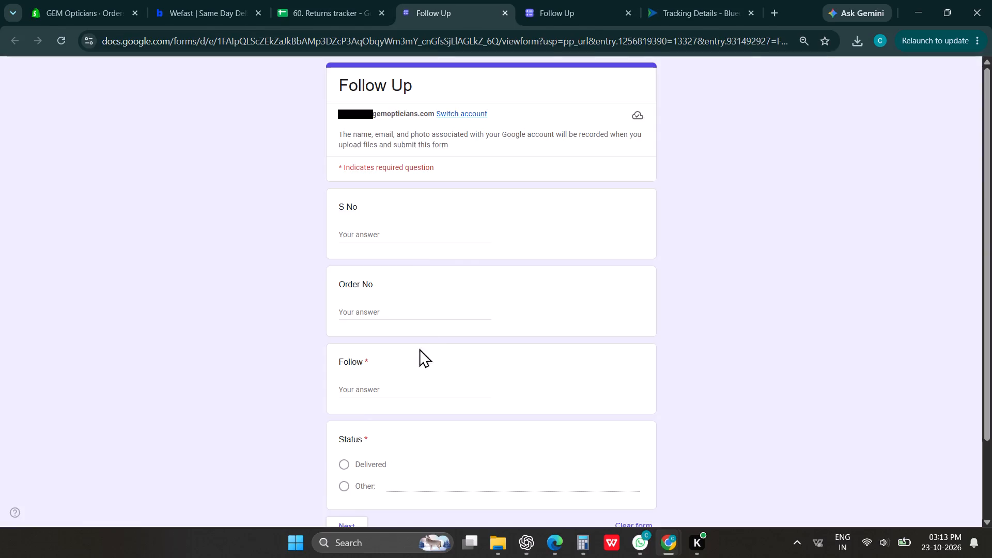
scroll(454, 326, down, 1)
click(545, 327)
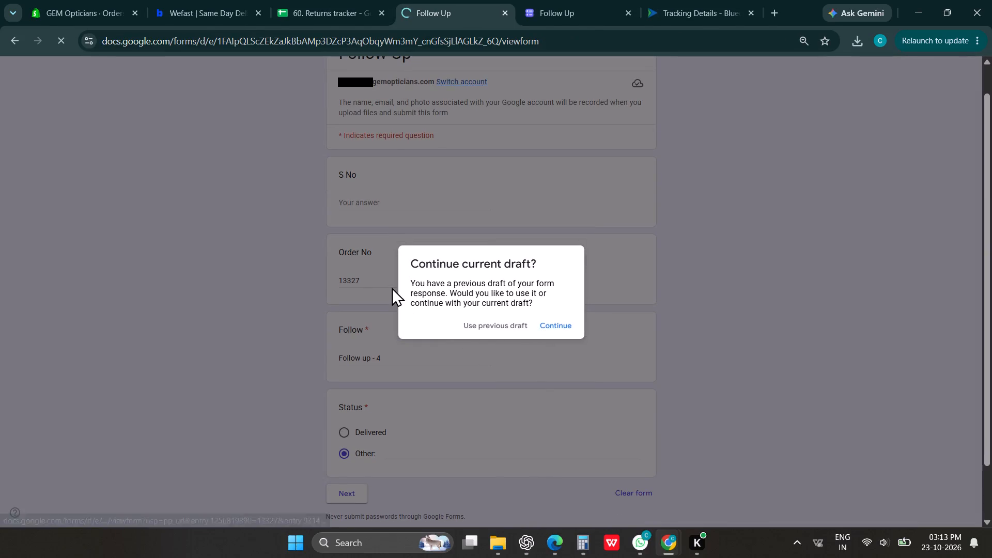
Set the follow-up Status to Other with "Delhi Hub Shipment Further Connected 22 Oct 2026 11:52" and proceed to the delivery date section.
scroll(382, 428, down, 1)
click(347, 426)
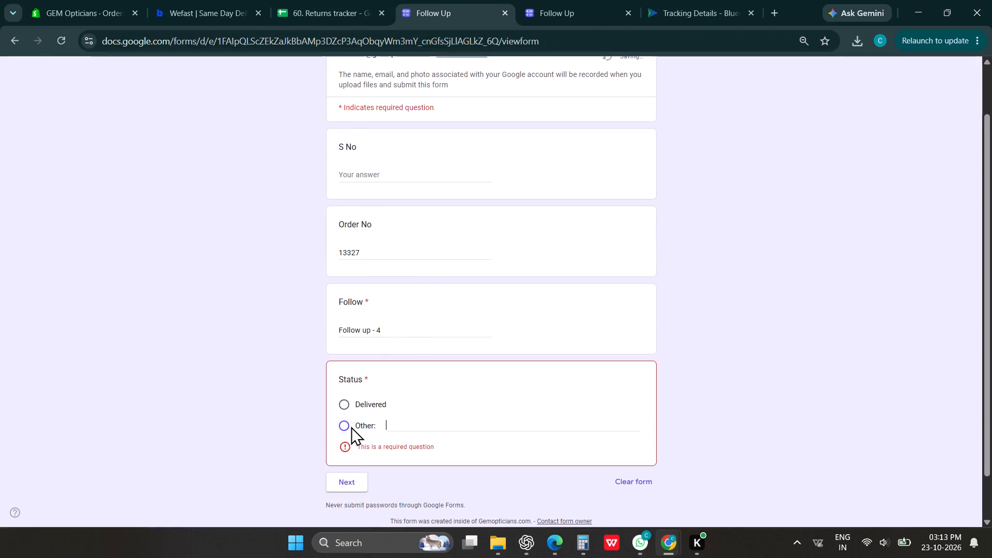
click(400, 426)
key(ctrl+v)
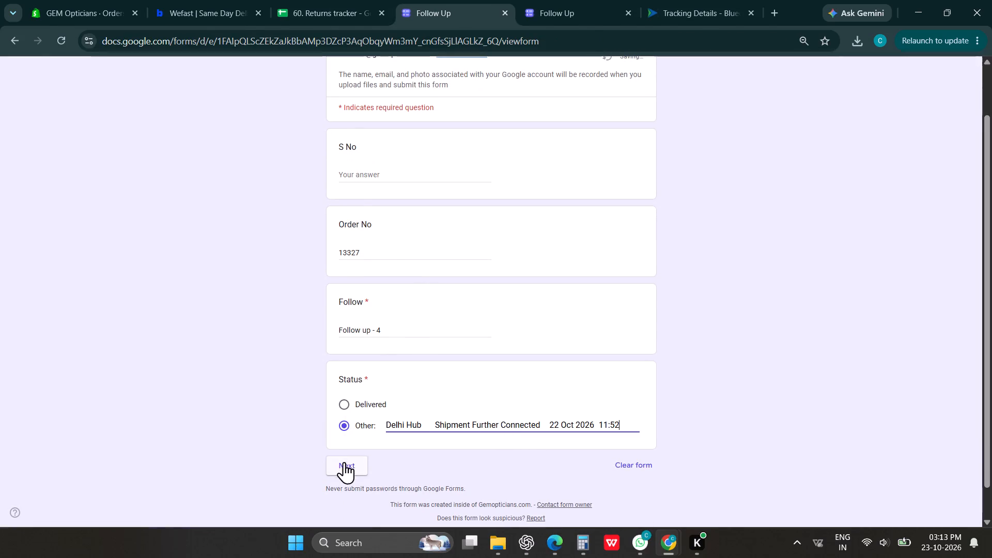
click(345, 467)
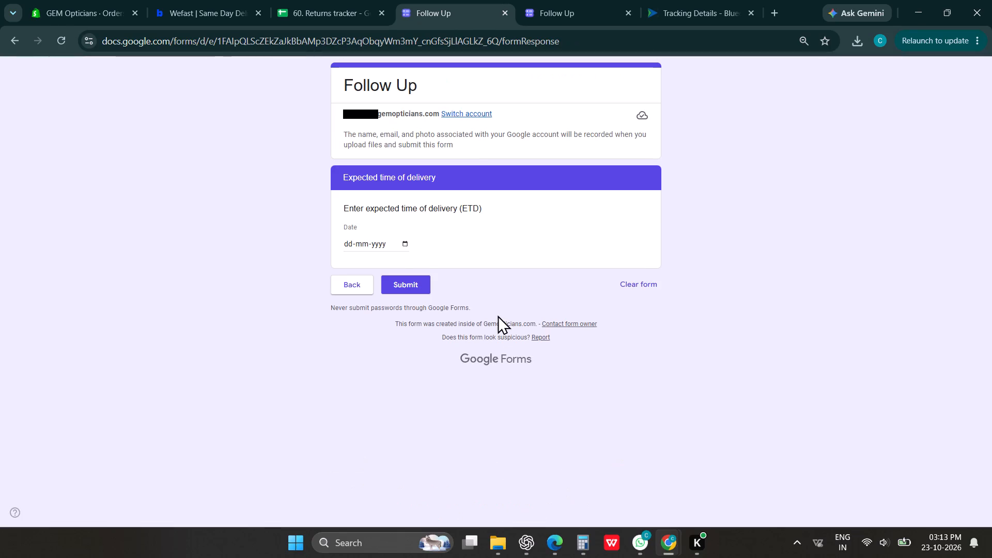
Set the expected time of delivery to 24-10-2026 and submit the Follow Up form.
click(405, 245)
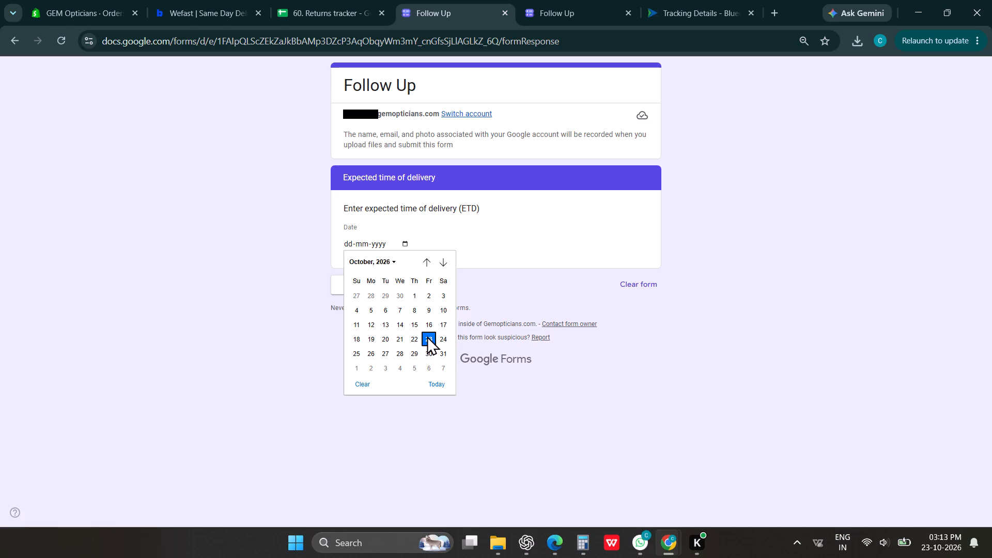
click(412, 339)
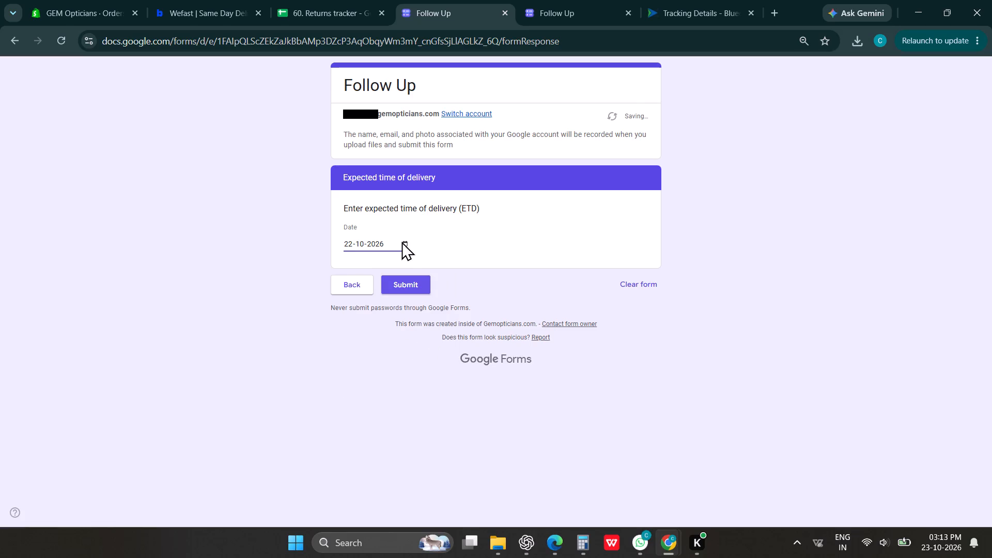
click(404, 243)
click(440, 339)
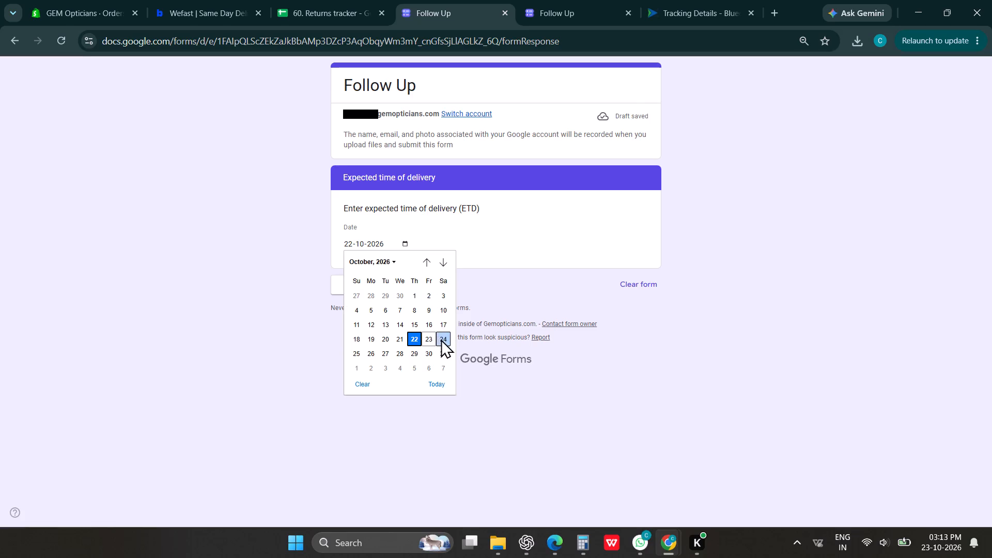
click(410, 284)
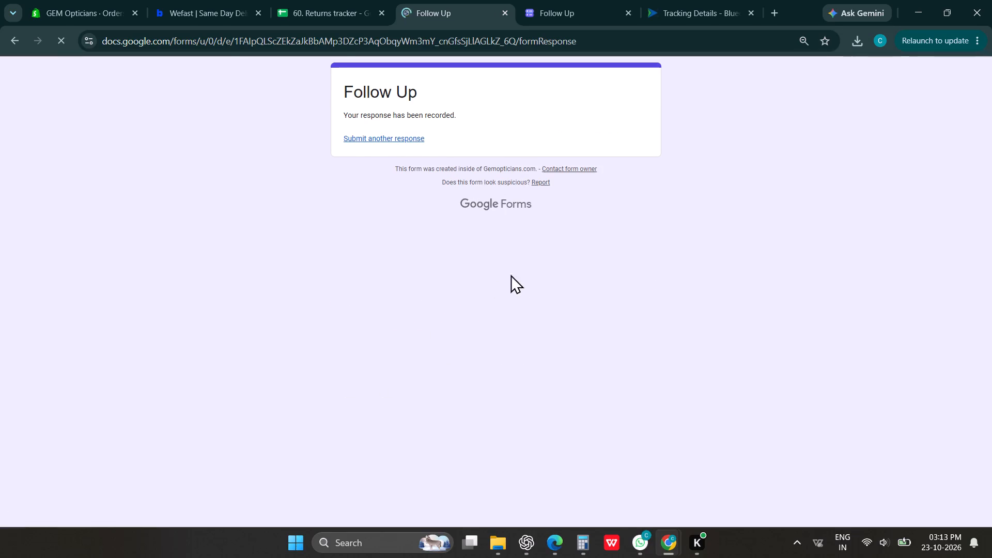
Return to the Returns tracker and check the status and delivery date of serial 653 and its neighbouring entries.
click(311, 0)
scroll(568, 291, right, 1)
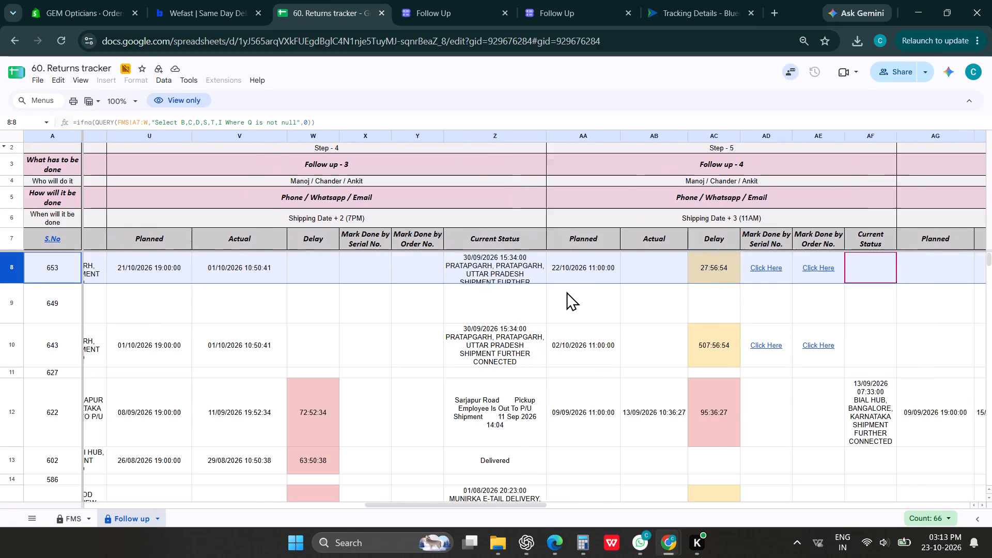
scroll(566, 291, right, 15)
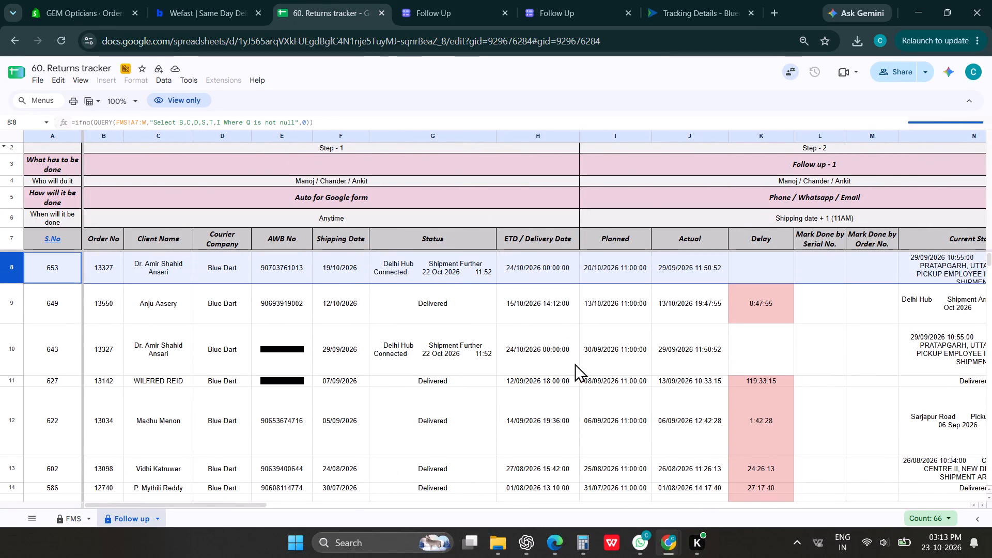
scroll(585, 353, down, 1)
scroll(572, 349, right, 4)
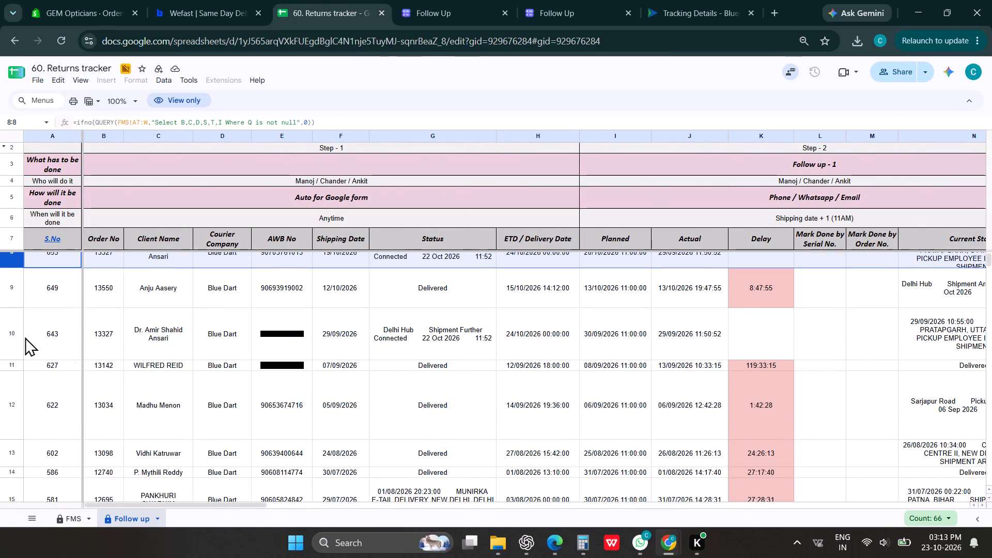
Examine the serial 643 row of the Returns tracker across its shipment details and follow-up stages 1 to 5.
click(0, 334)
scroll(401, 345, right, 1)
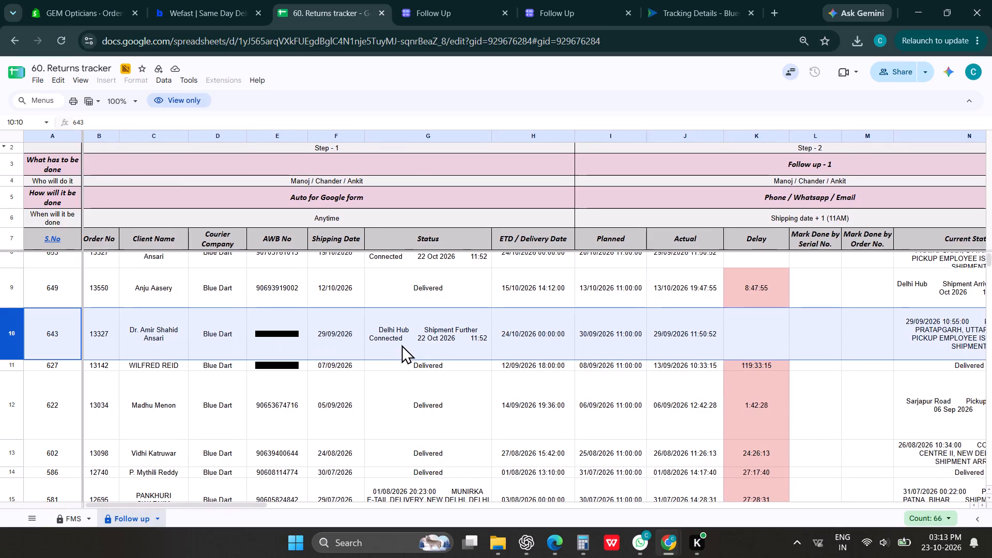
scroll(401, 345, right, 1)
scroll(617, 354, left, 8)
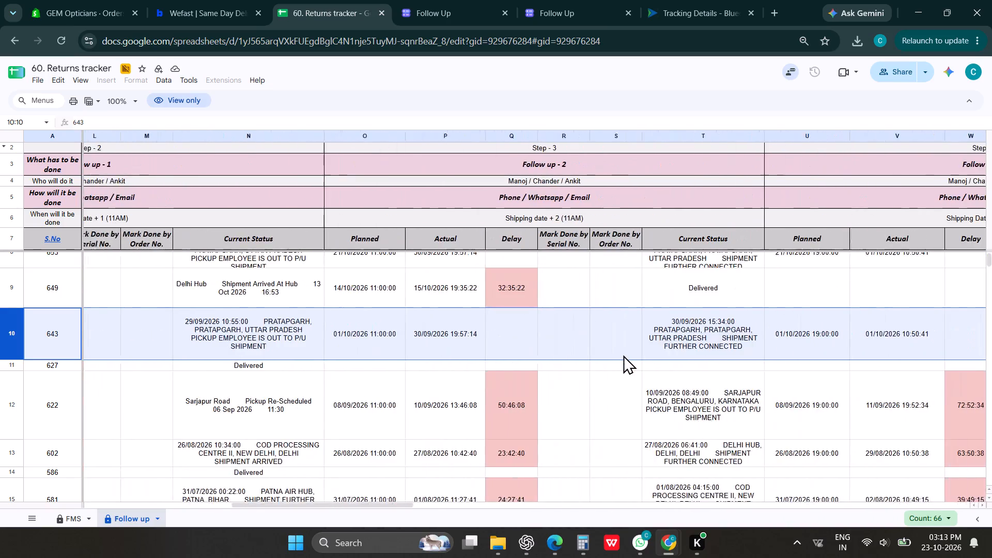
scroll(623, 355, left, 5)
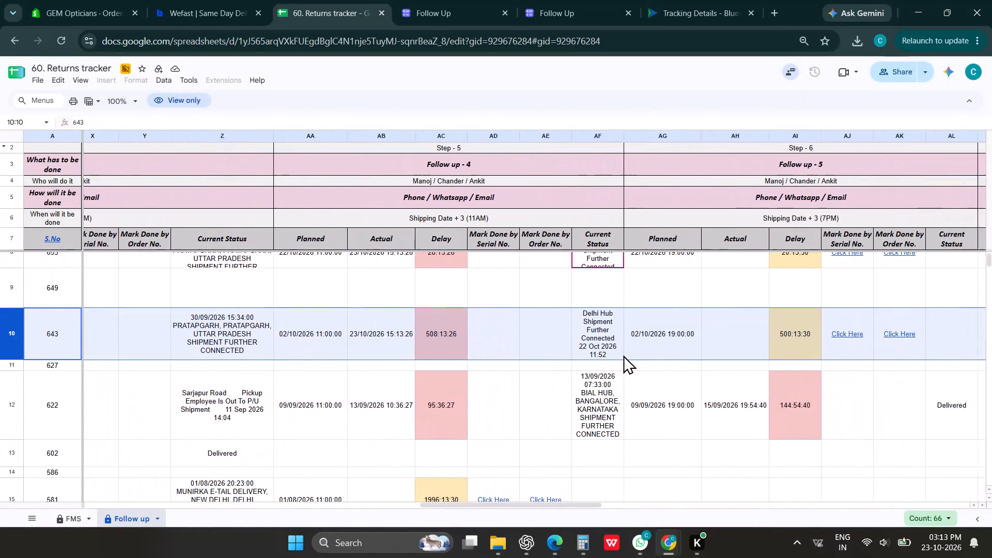
scroll(623, 355, left, 1)
scroll(623, 355, right, 2)
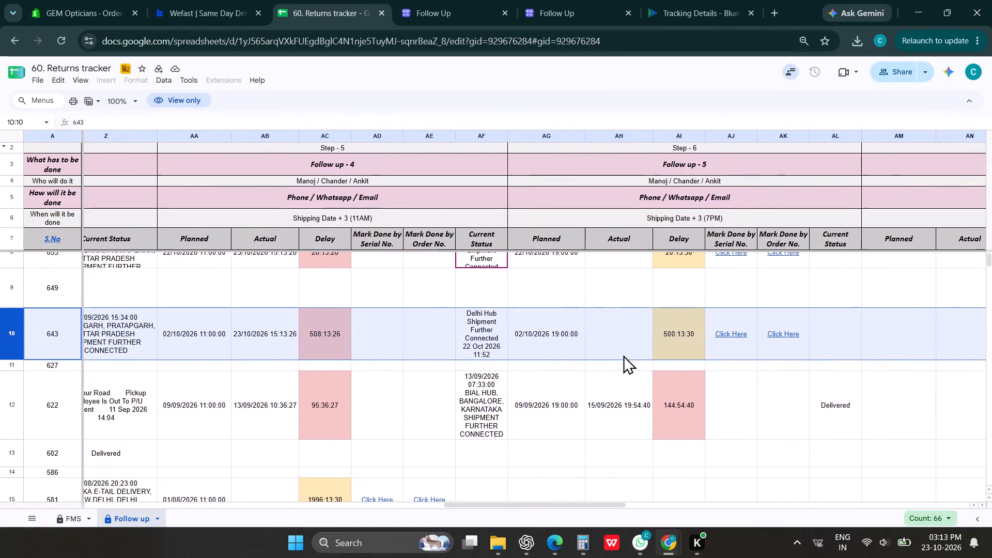
scroll(623, 355, right, 10)
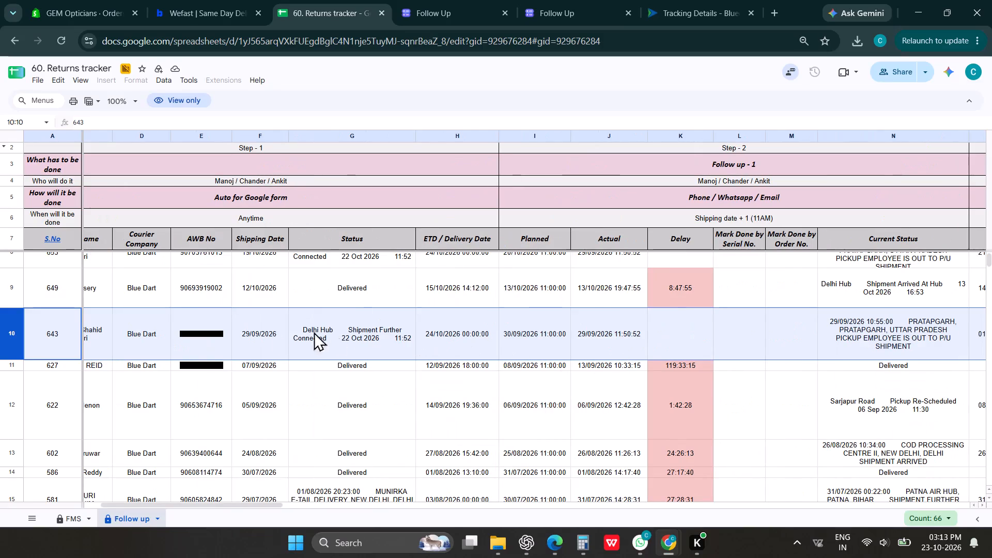
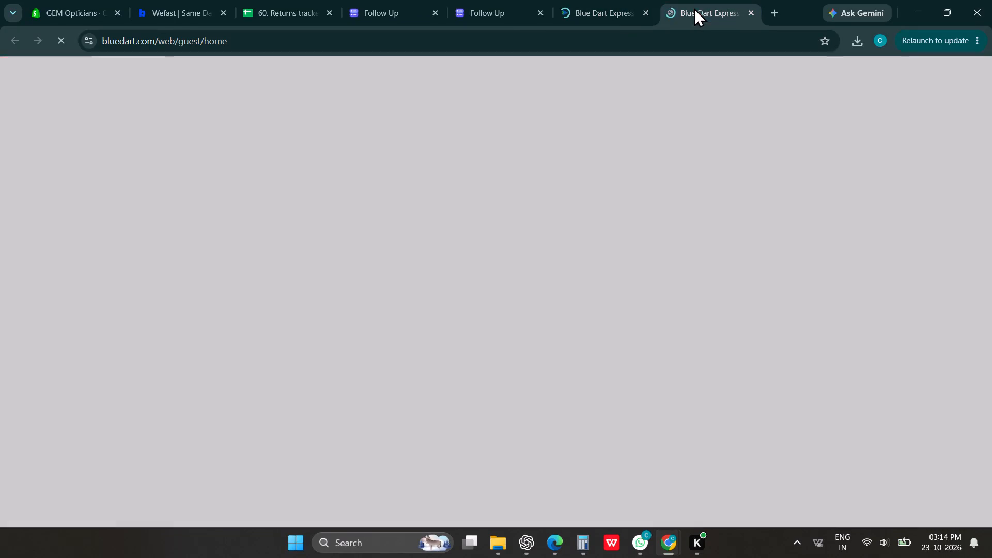
Close both Blue Dart home pages and open the Blue Dart tracking page in a new tab.
click(599, 11)
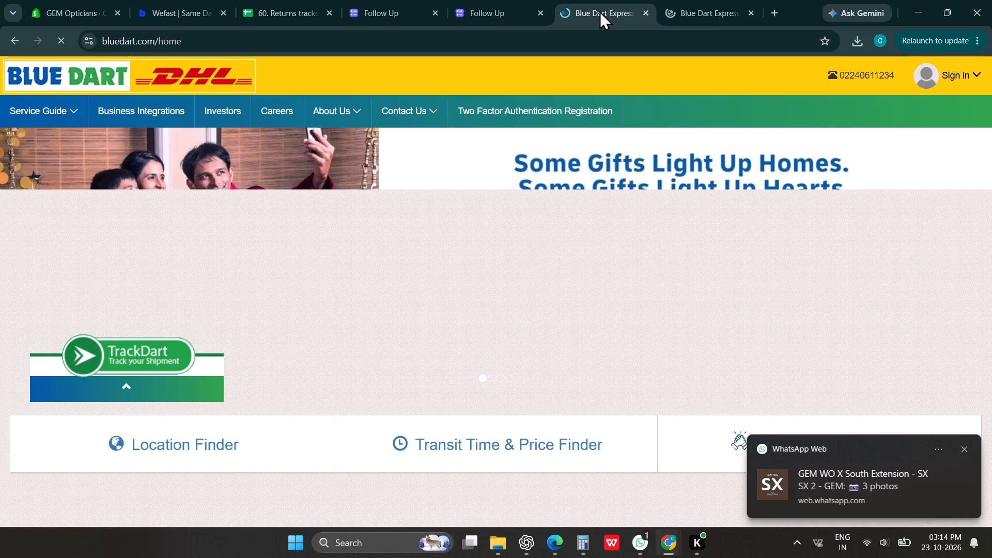
click(754, 8)
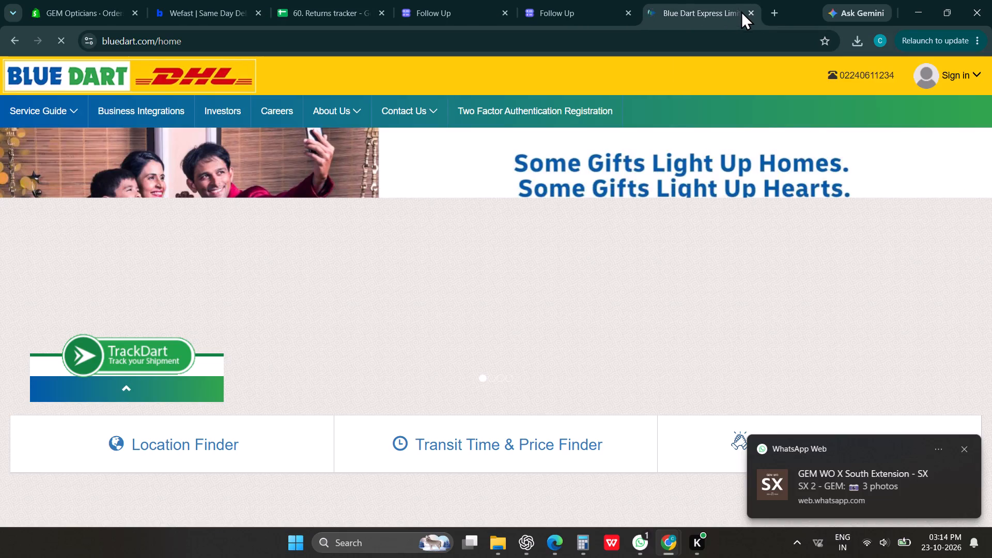
click(749, 12)
click(775, 8)
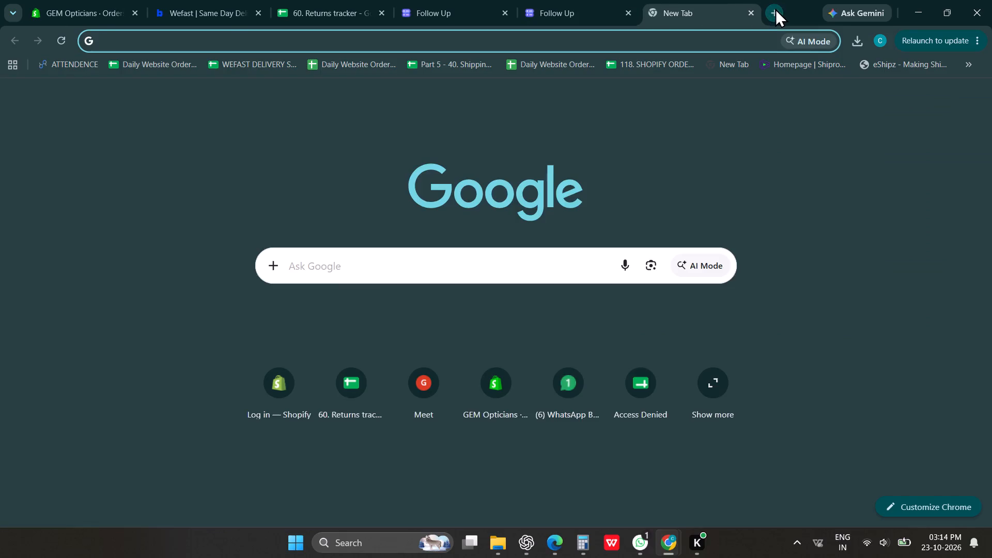
text(bl)
click(320, 65)
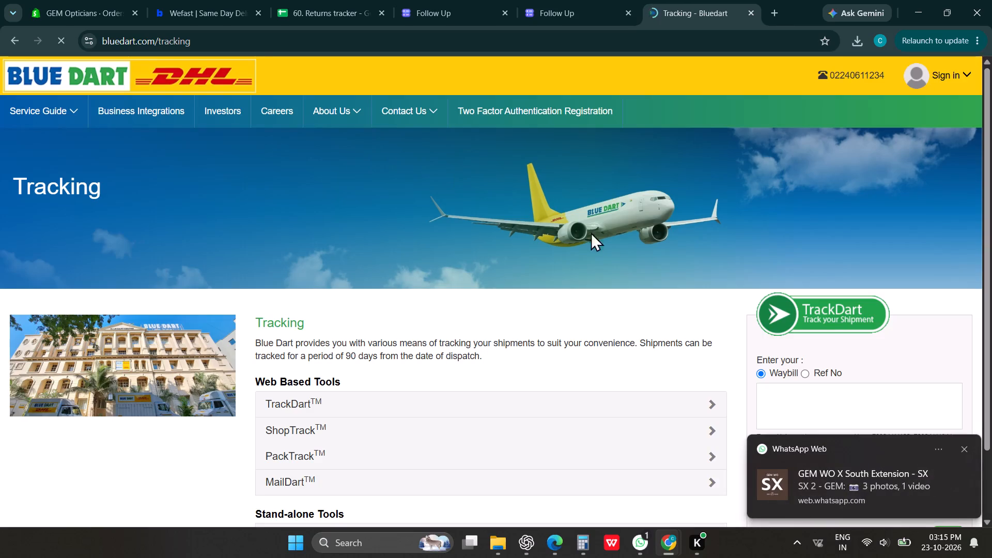
click(966, 449)
click(965, 444)
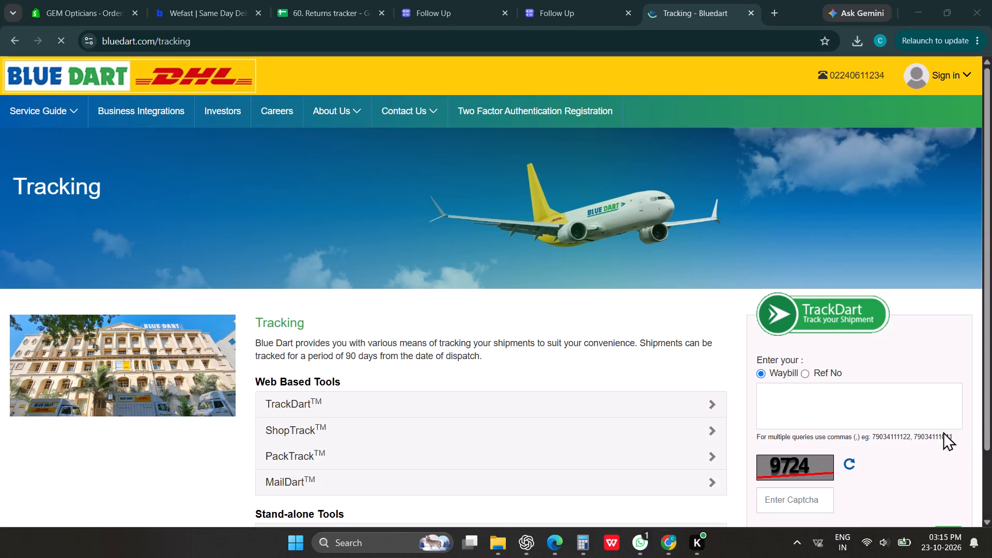
Submit the copied waybill number with the captcha for Blue Dart tracking, and close the tracking page.
click(841, 393)
key(ctrl+v)
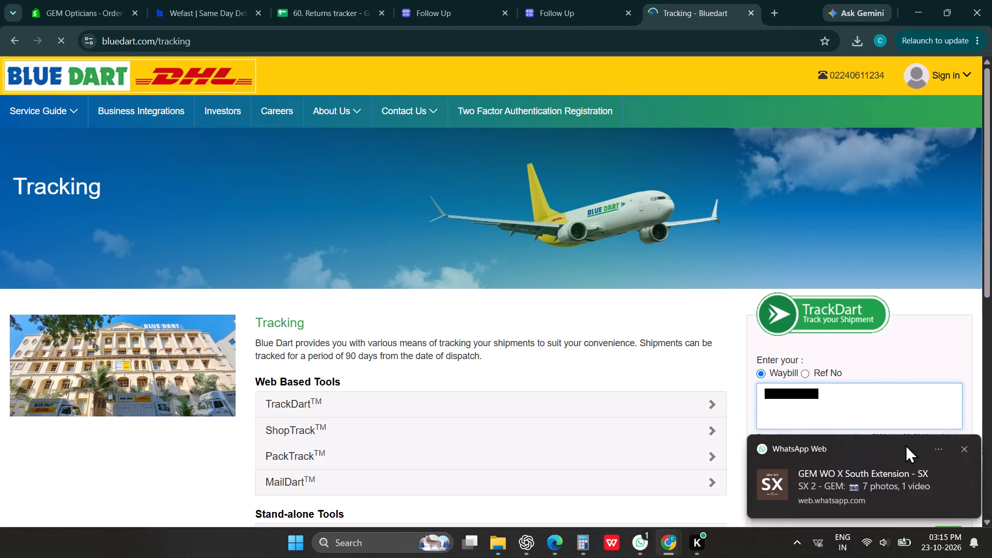
scroll(891, 447, down, 5)
click(796, 349)
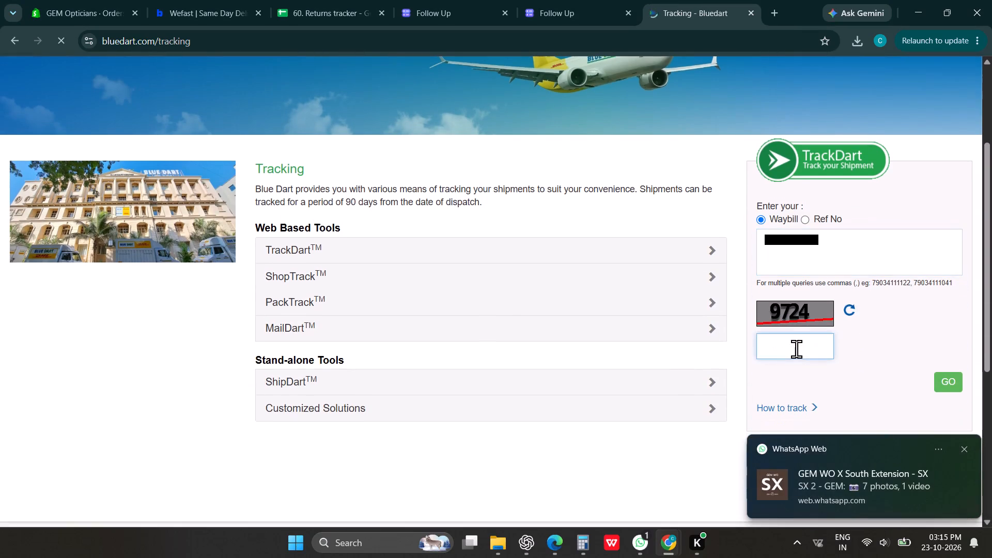
key(9)
text(724)
click(954, 389)
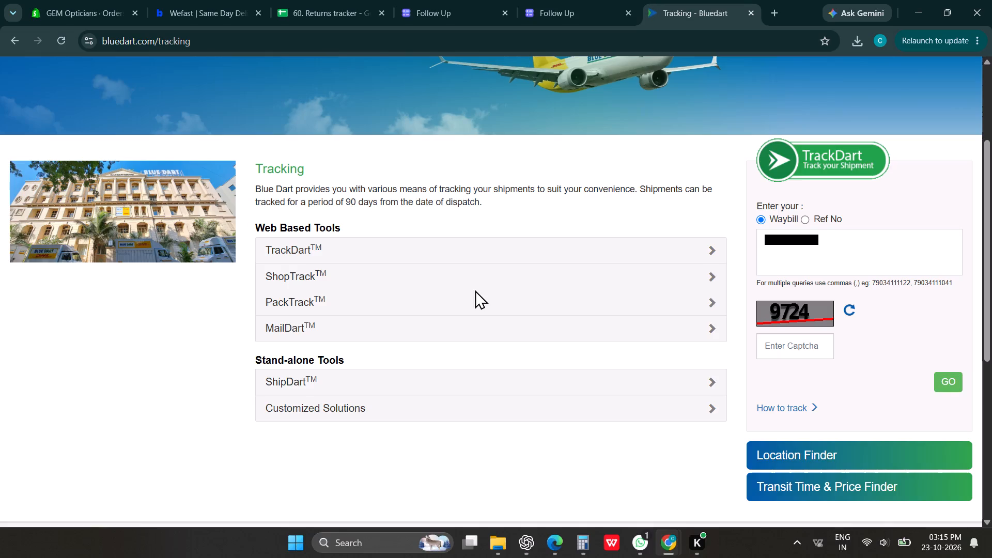
click(747, 11)
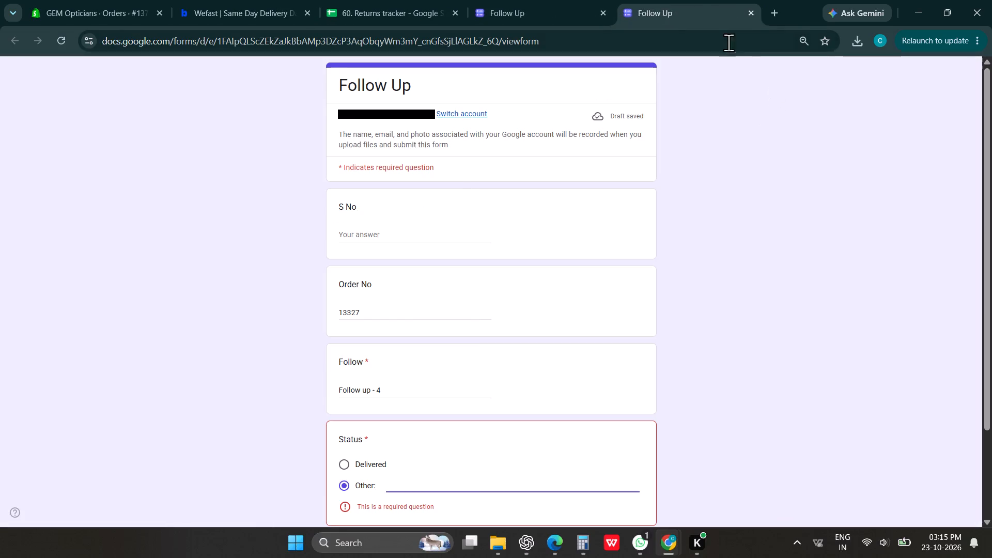
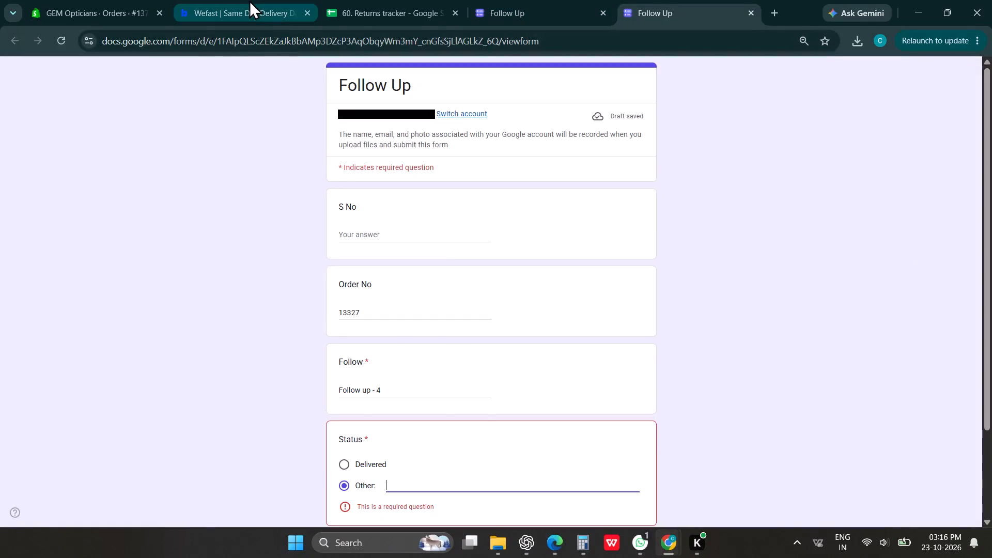
click(249, 0)
click(58, 40)
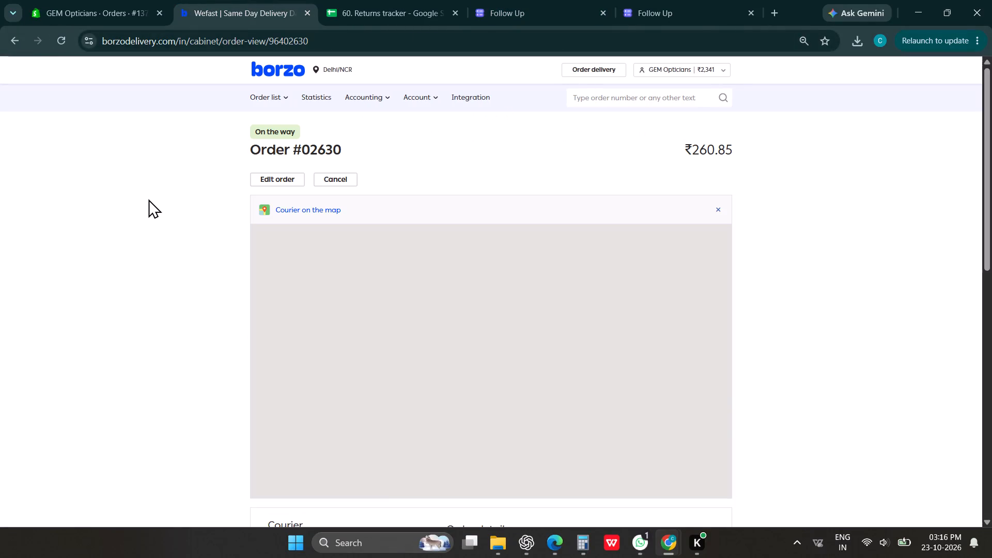
drag(990, 186, 990, 269)
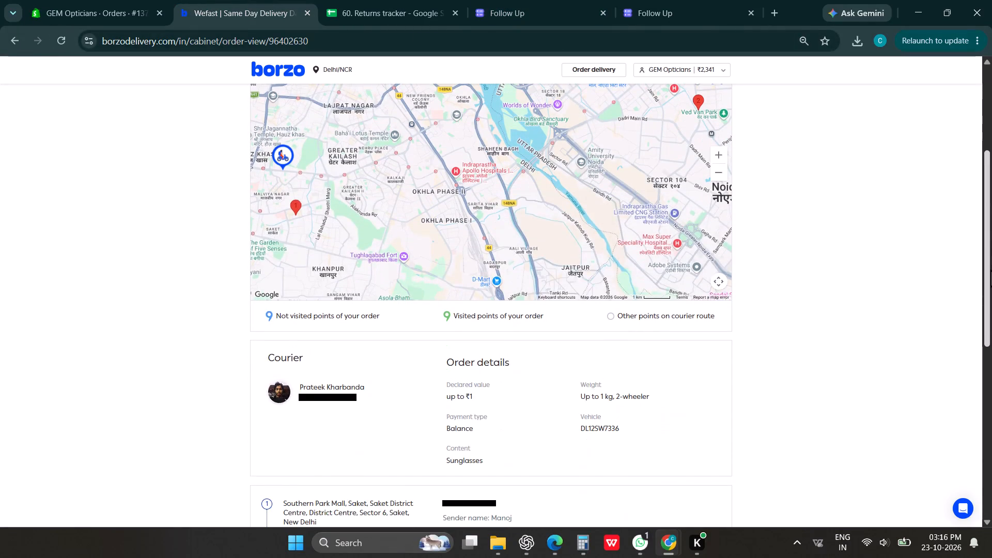
drag(990, 269, 991, 267)
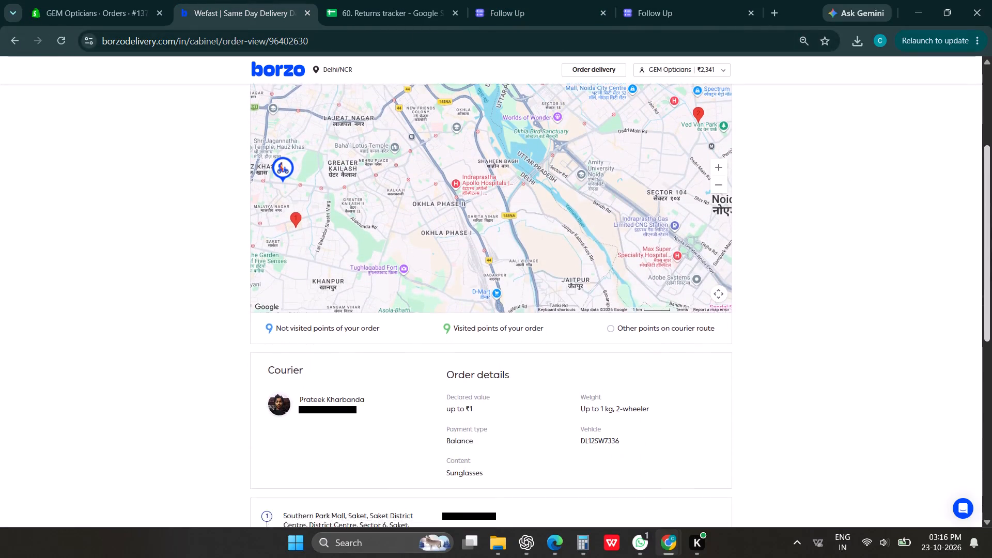
drag(991, 267, 991, 314)
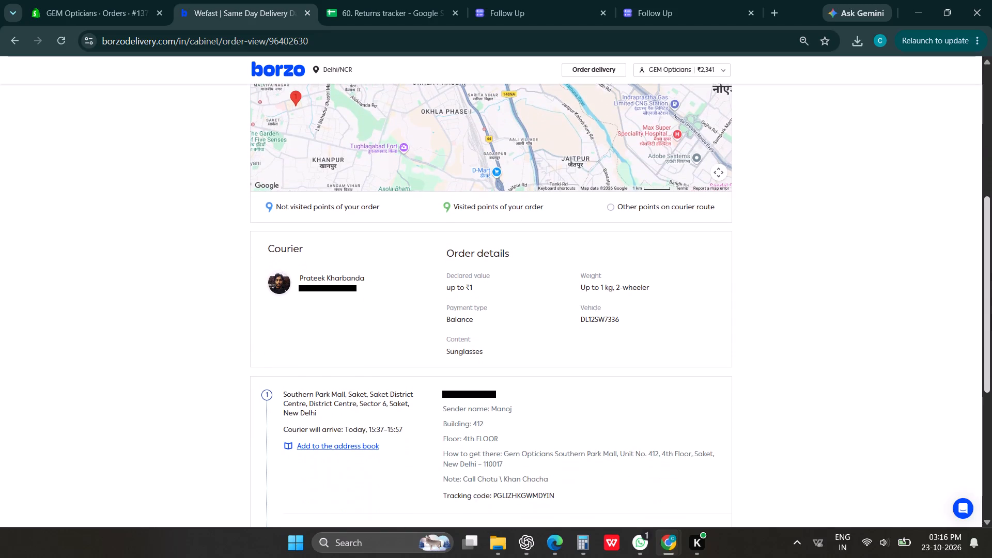
drag(991, 314, 991, 319)
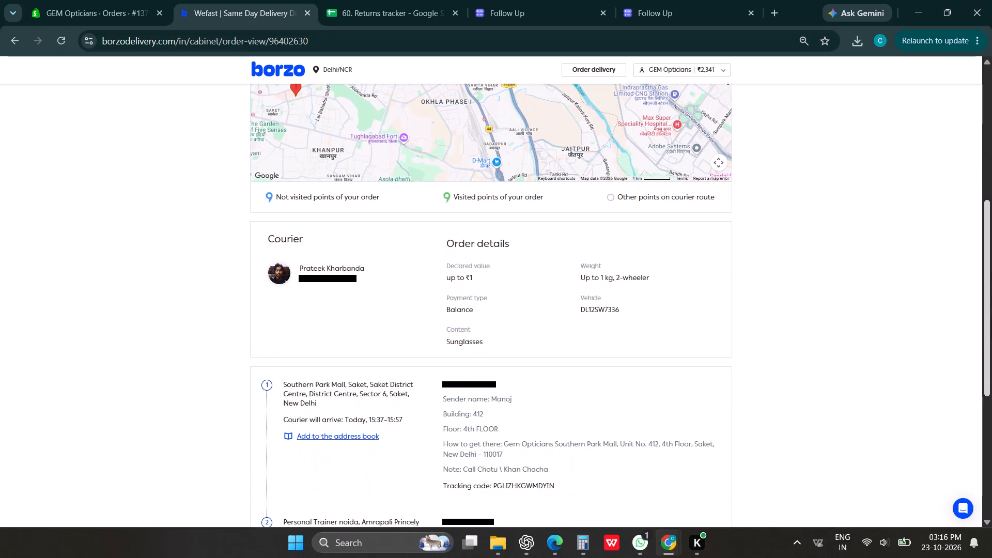
drag(991, 319, 987, 370)
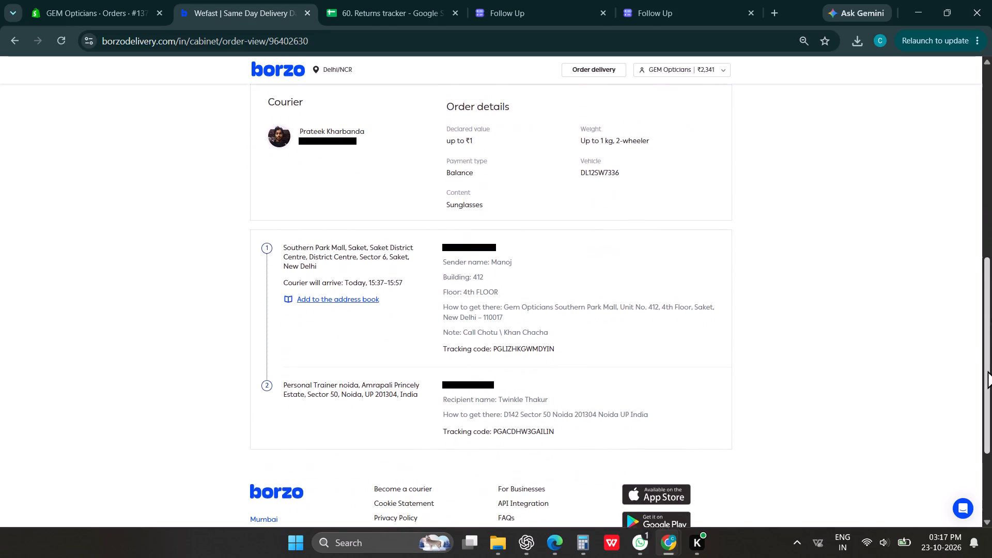
drag(987, 370, 991, 199)
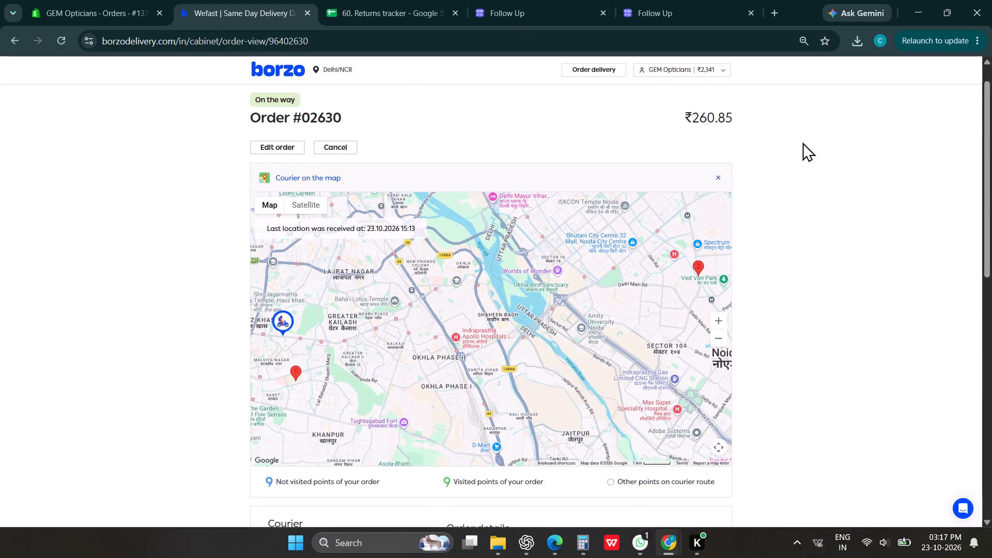
click(121, 1)
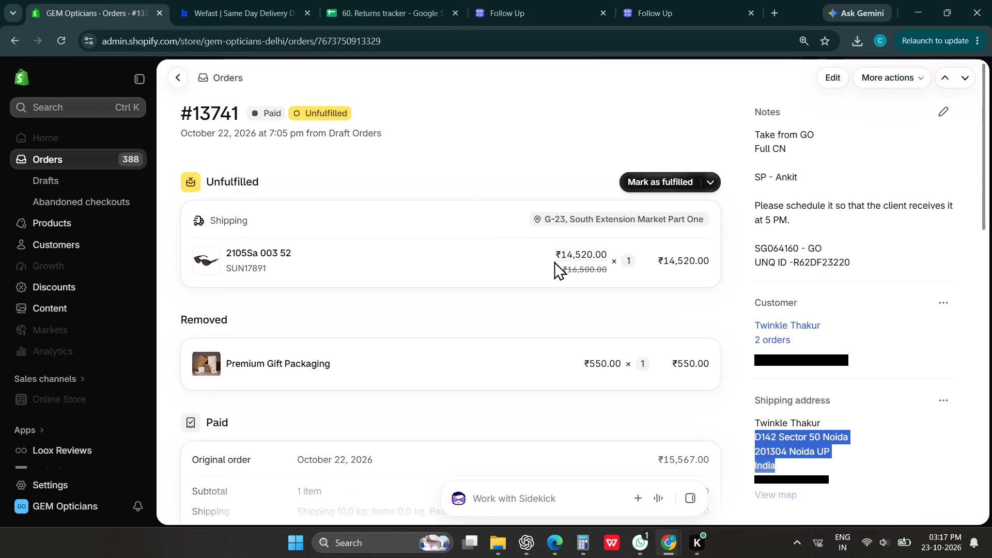
click(384, 0)
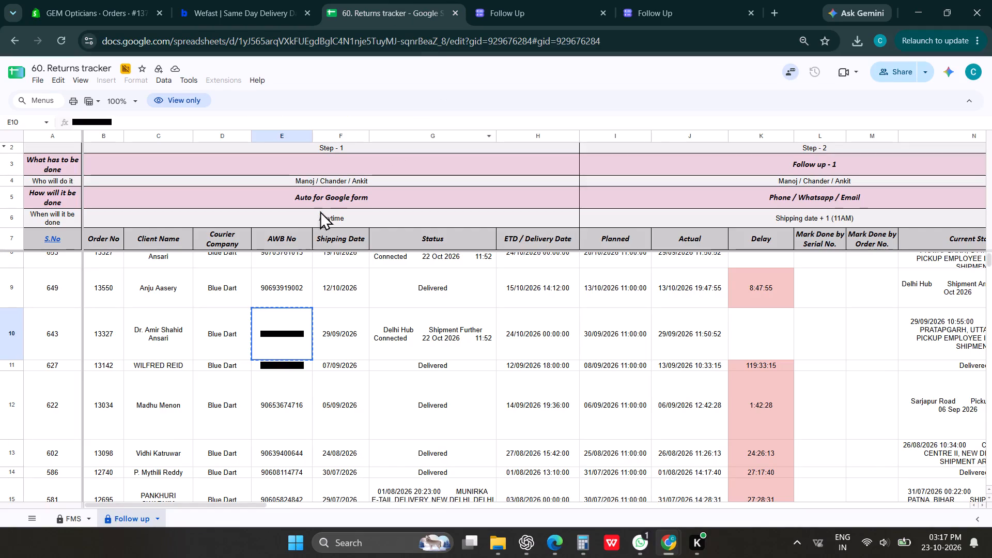
key(ctrl+c)
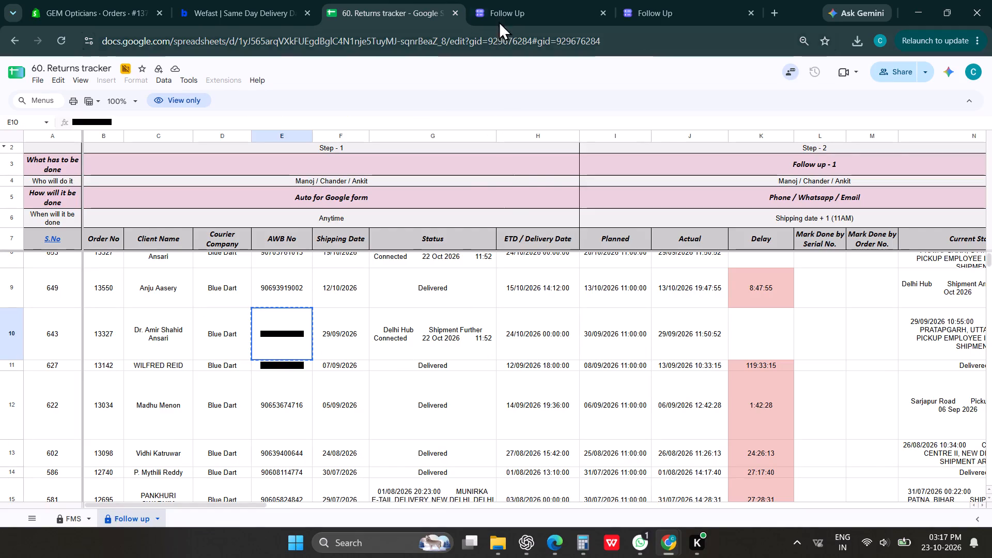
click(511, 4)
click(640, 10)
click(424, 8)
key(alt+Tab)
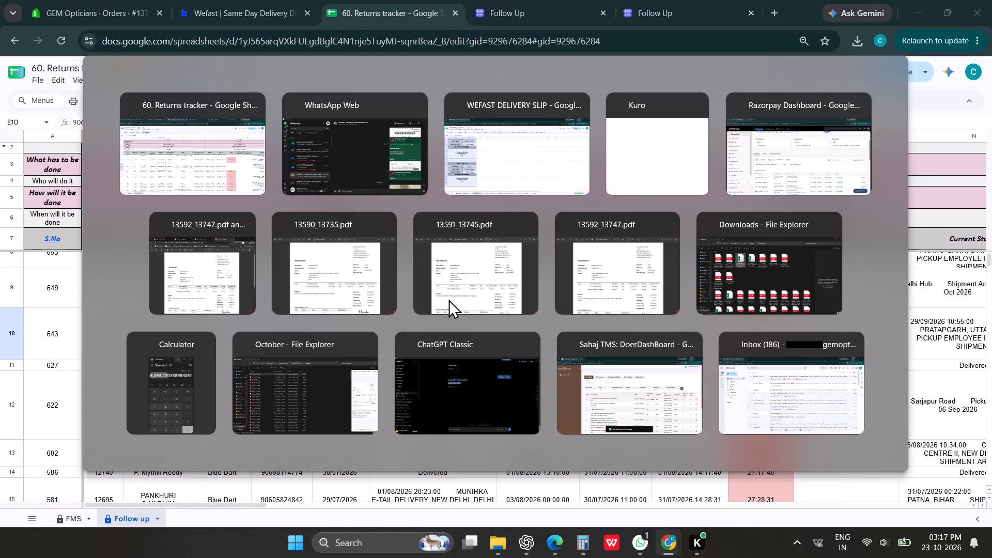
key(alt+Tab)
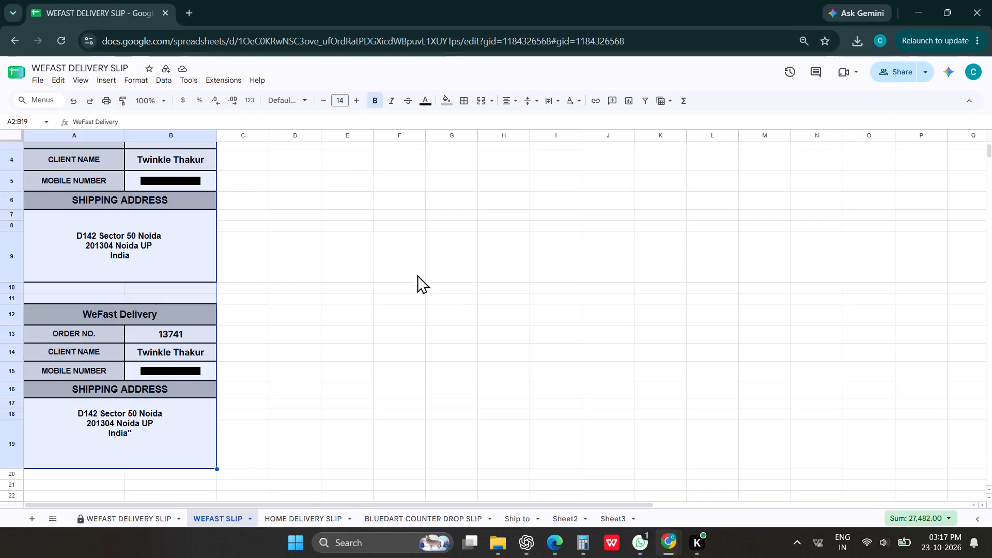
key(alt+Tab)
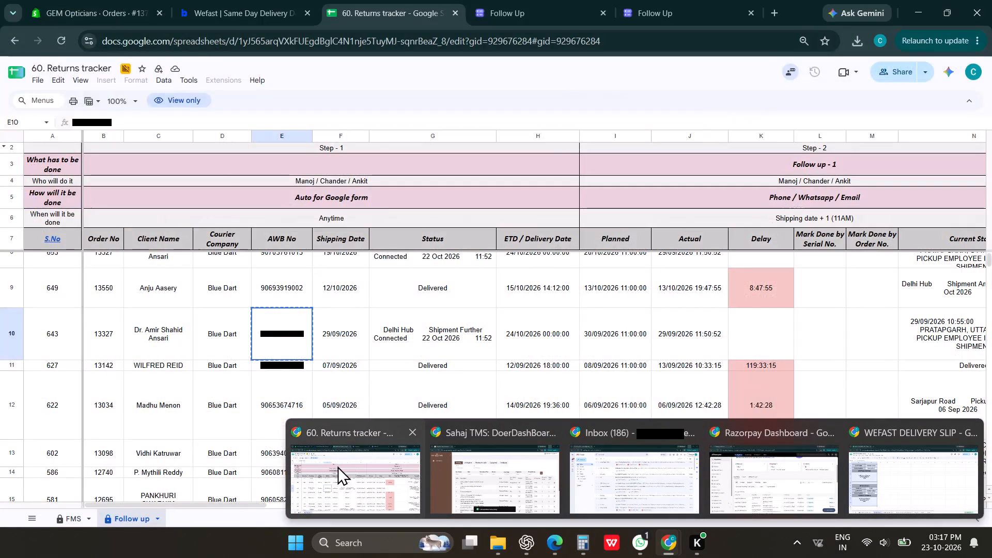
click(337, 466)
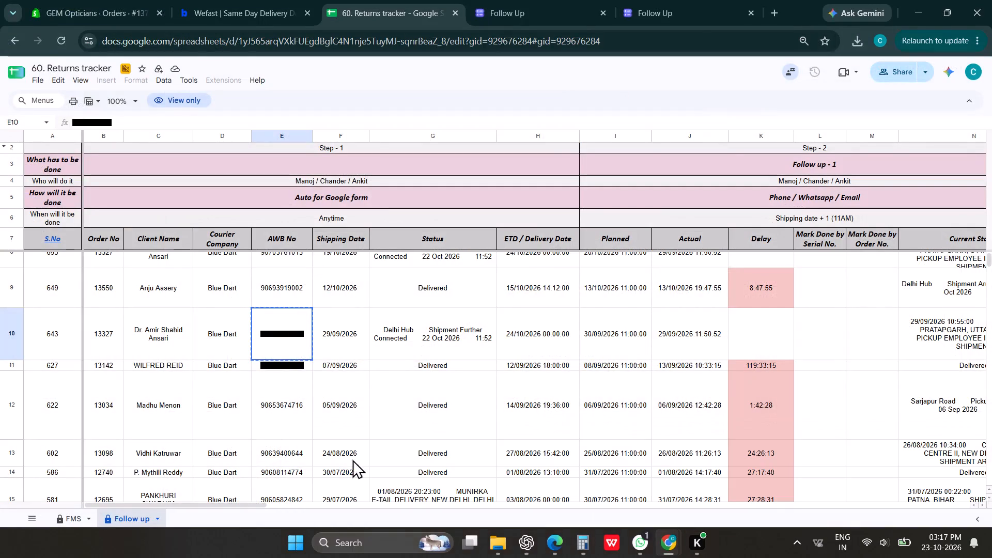
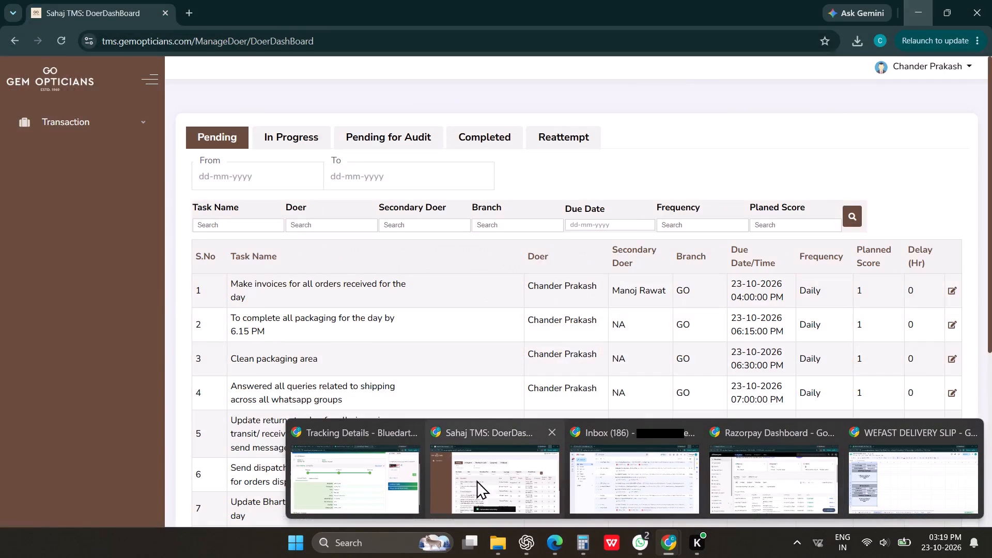
click(386, 468)
click(414, 5)
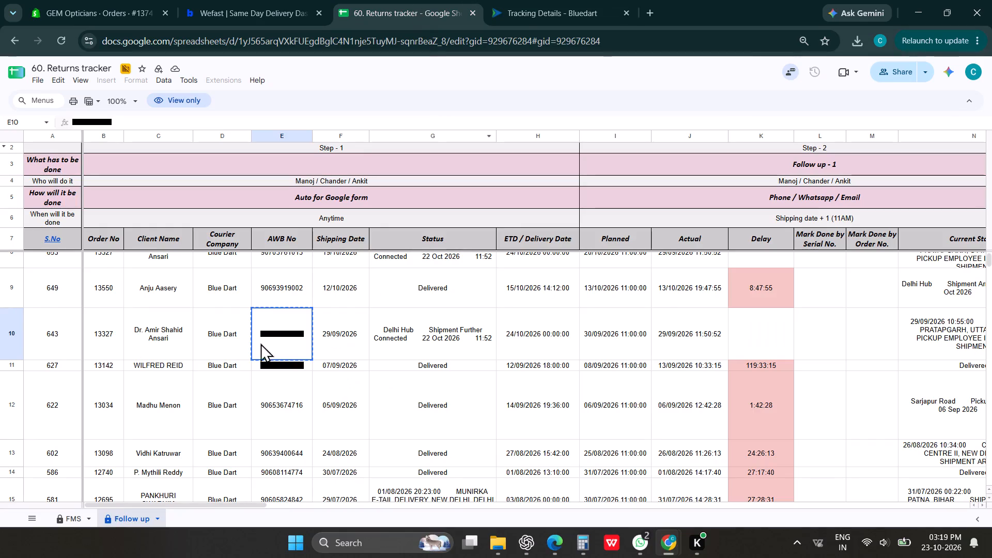
click(0, 333)
scroll(756, 361, up, 5)
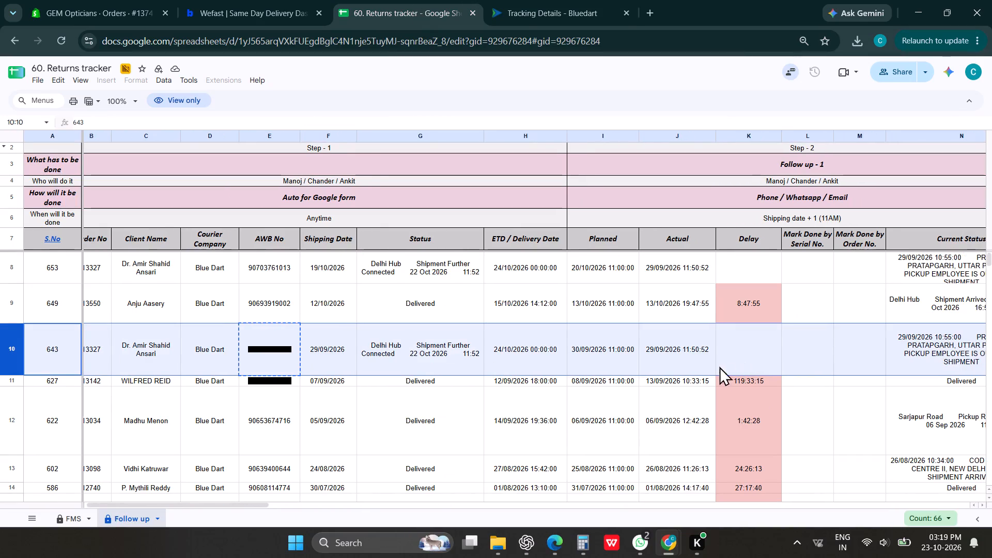
scroll(729, 368, left, 7)
scroll(869, 362, left, 3)
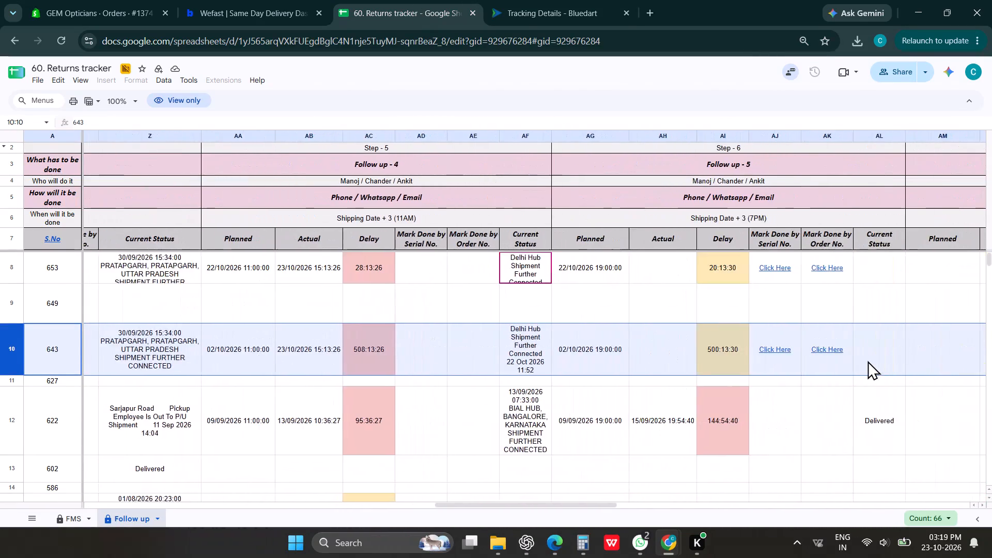
scroll(867, 361, left, 1)
click(650, 386)
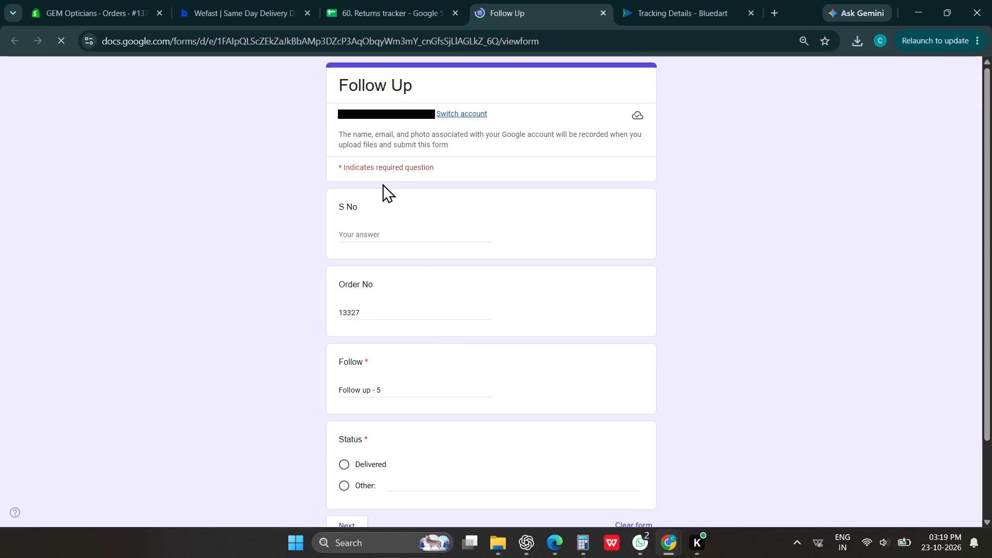
scroll(404, 415, down, 1)
click(347, 412)
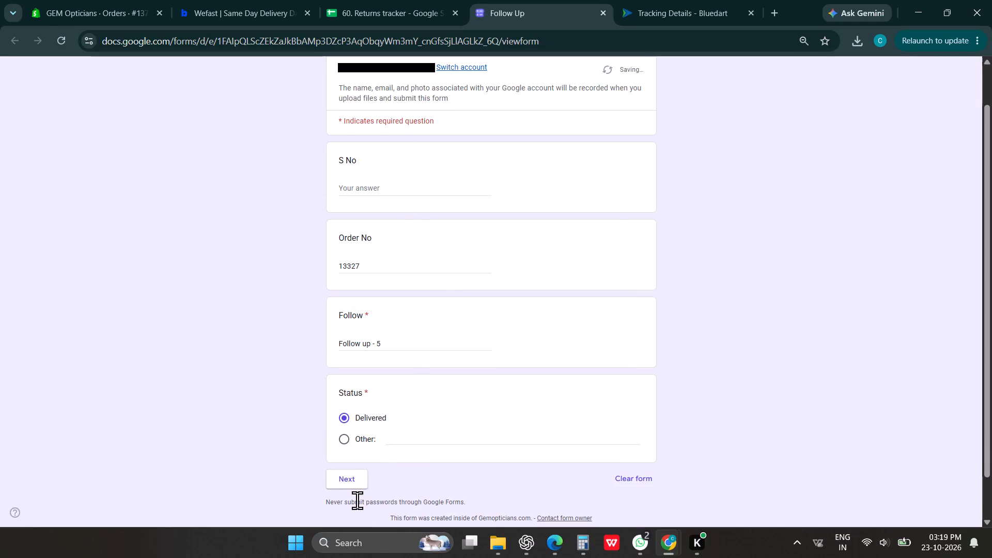
click(352, 485)
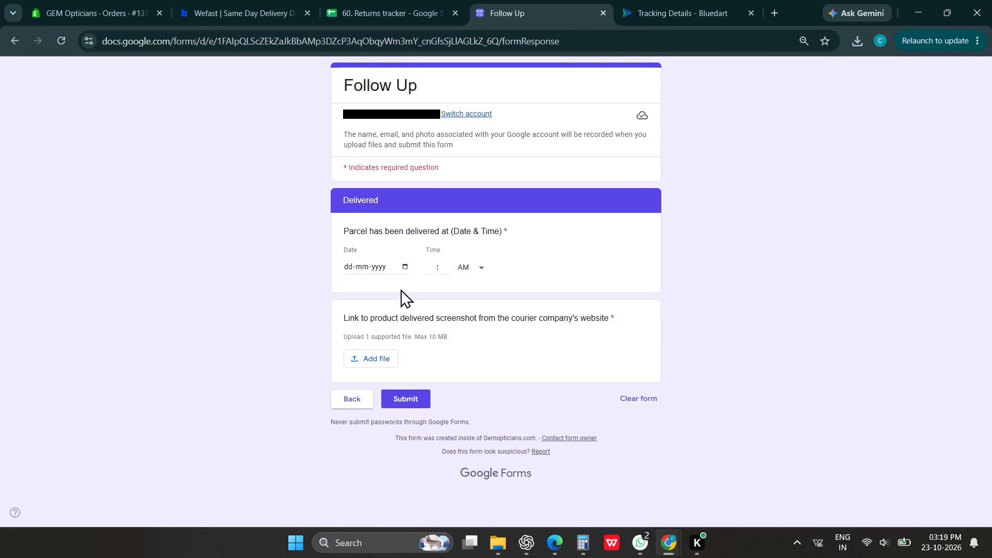
Set the parcel's delivery date to 29-09-2026, leave the time blank, and switch back to the Returns tracker.
click(402, 265)
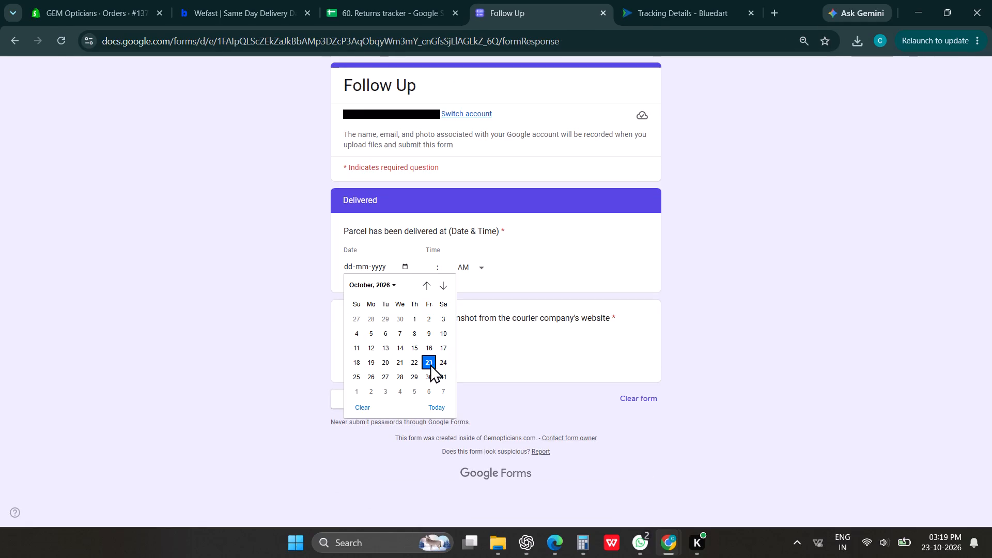
click(427, 286)
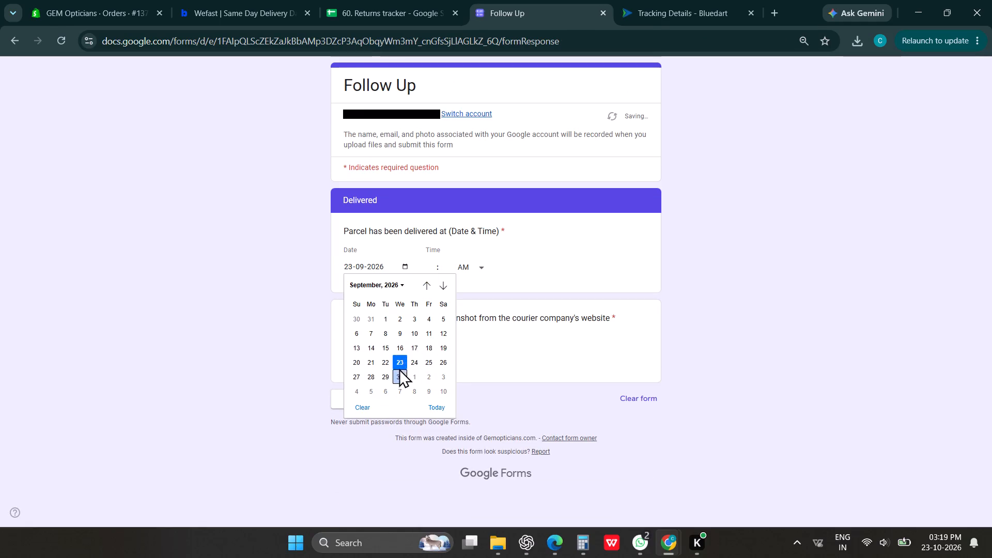
click(385, 376)
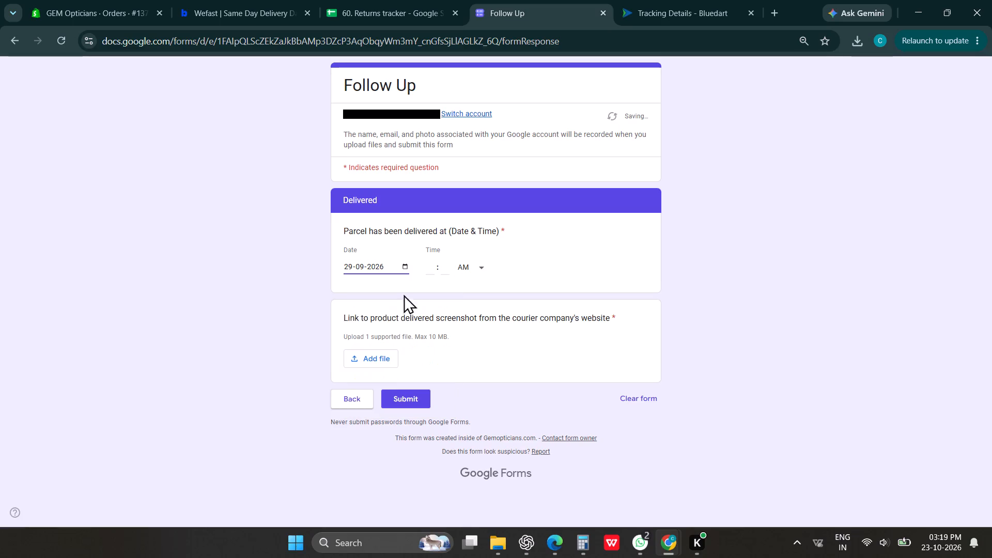
click(429, 266)
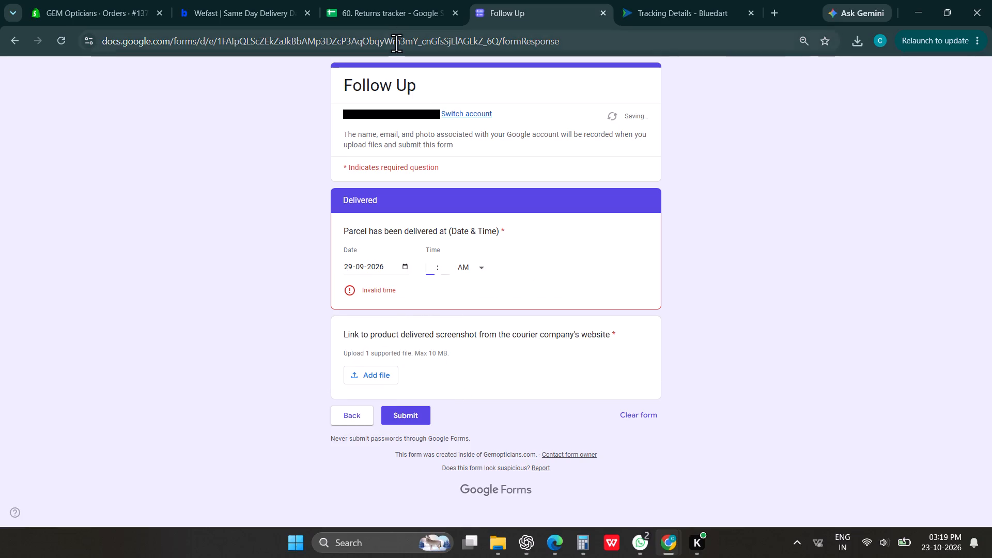
click(373, 7)
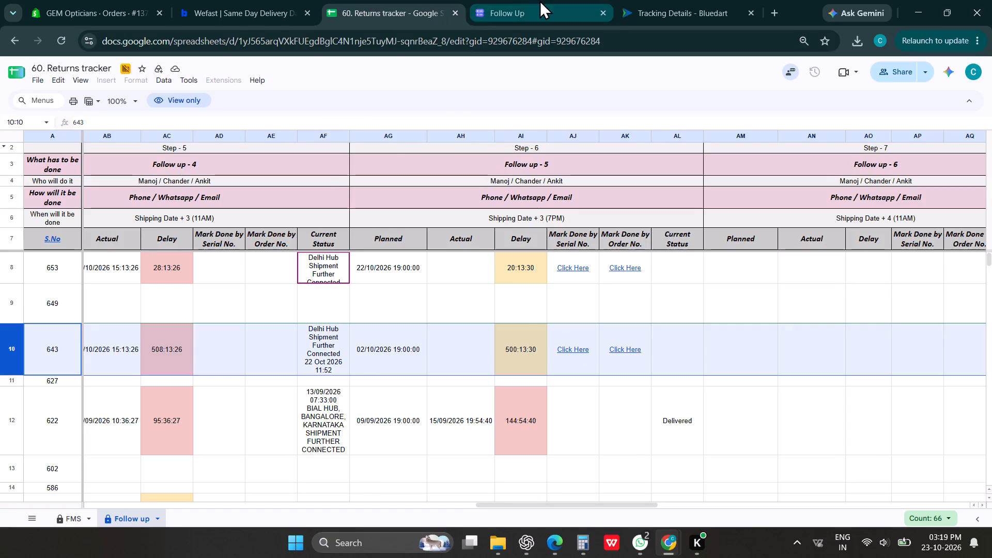
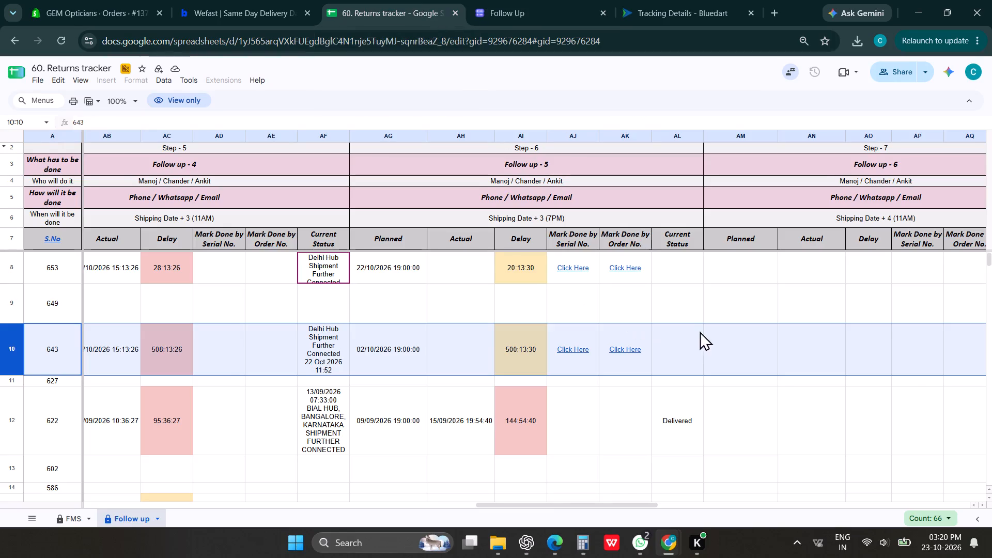
scroll(710, 335, up, 2)
scroll(723, 372, right, 8)
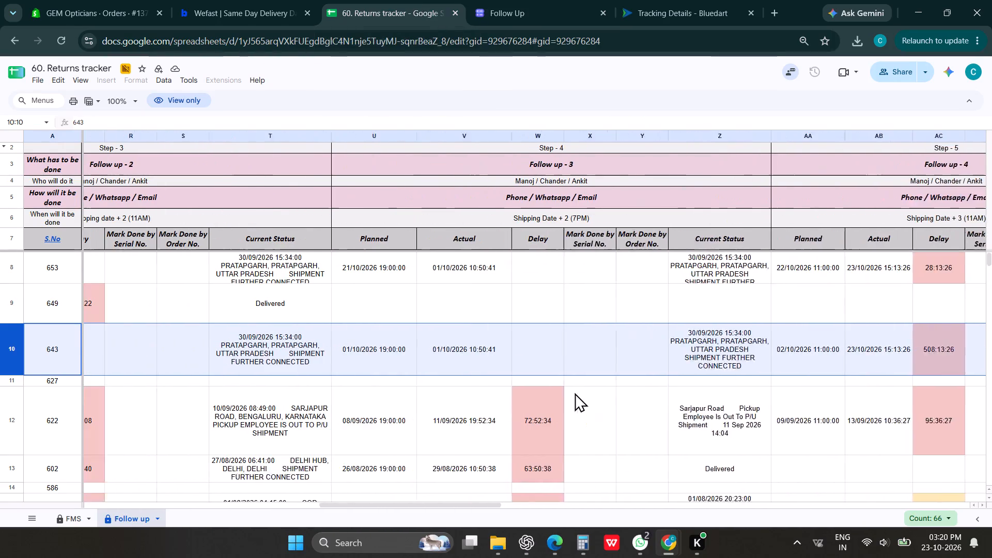
scroll(575, 393, up, 16)
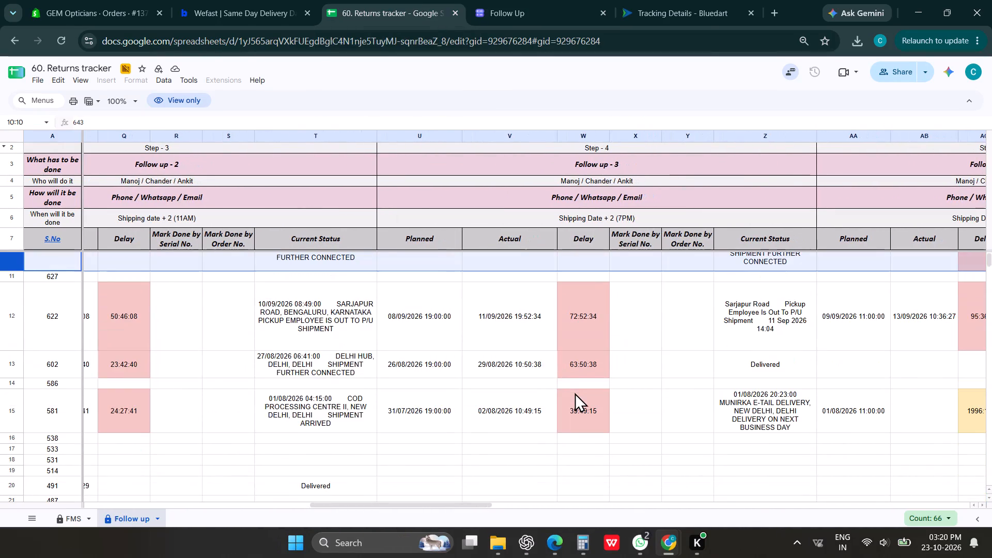
scroll(575, 393, right, 20)
scroll(502, 360, right, 10)
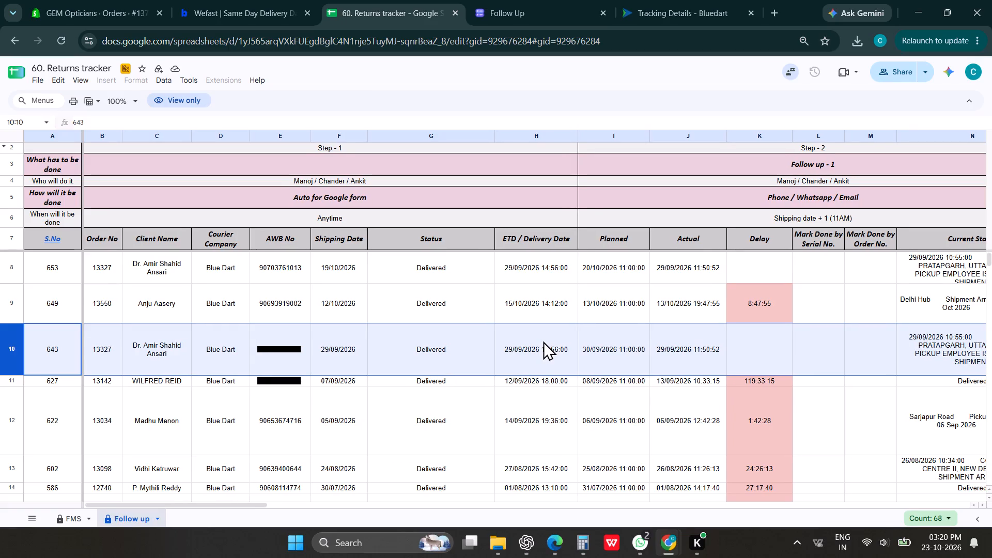
scroll(543, 341, left, 1)
scroll(543, 341, right, 3)
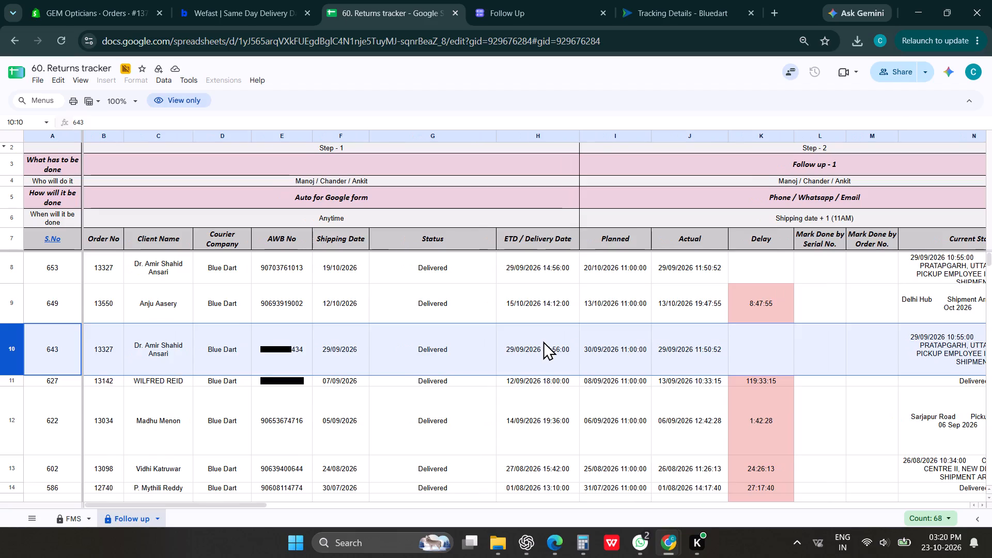
scroll(543, 341, left, 10)
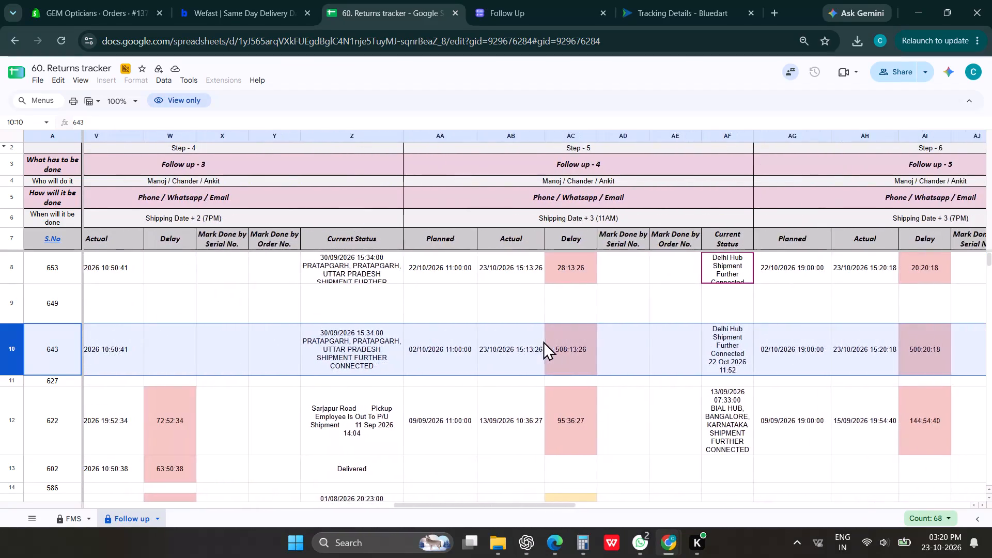
scroll(543, 341, left, 1)
scroll(543, 341, right, 3)
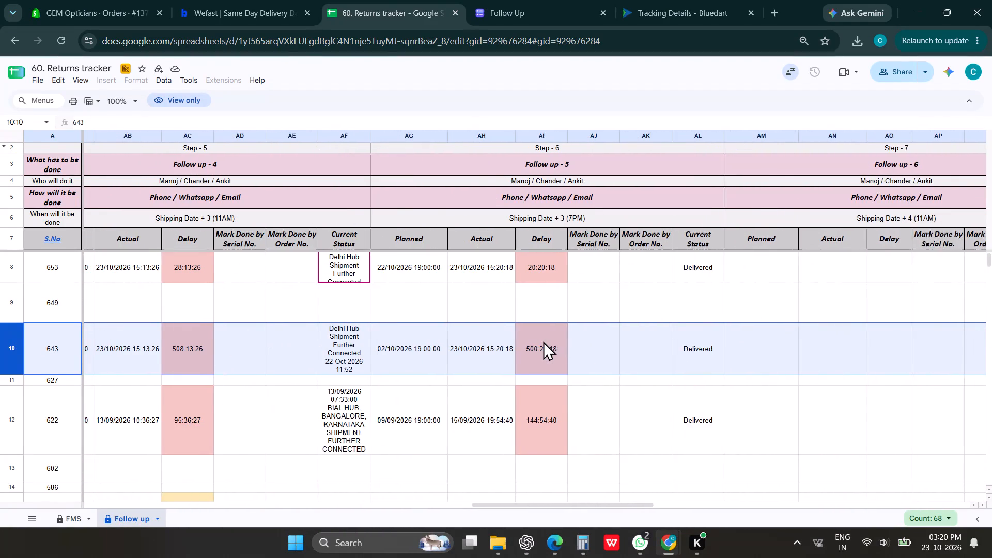
scroll(543, 341, right, 1)
scroll(543, 341, up, 2)
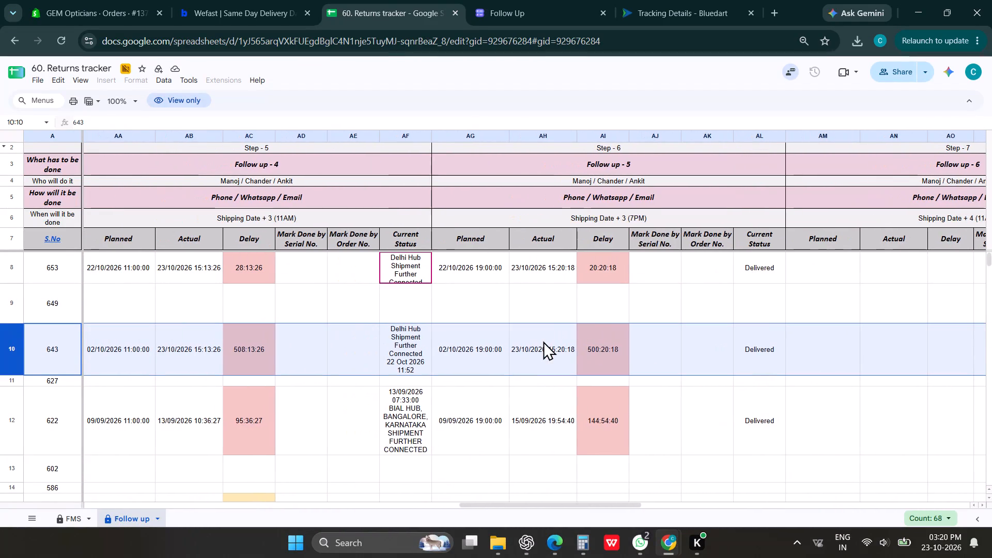
scroll(543, 341, right, 10)
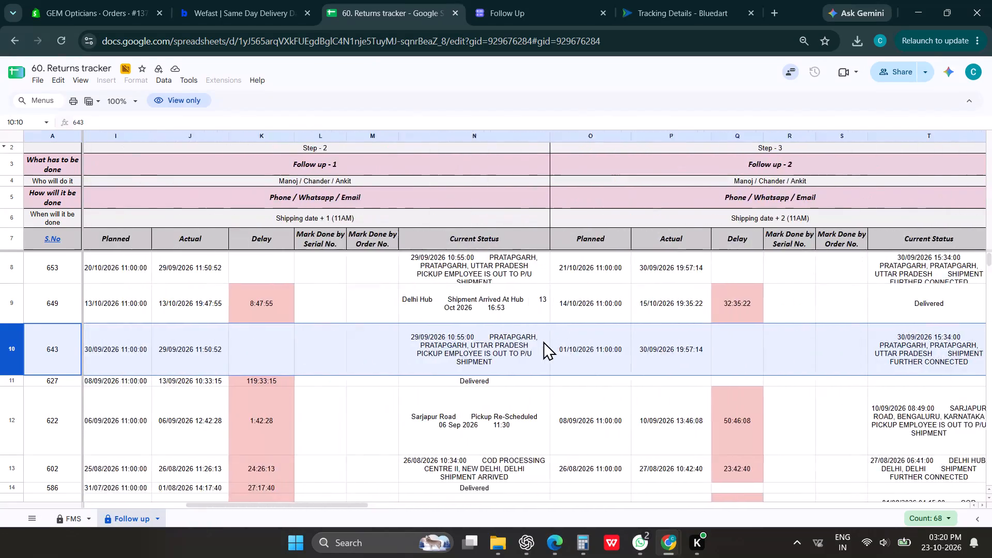
scroll(543, 341, right, 7)
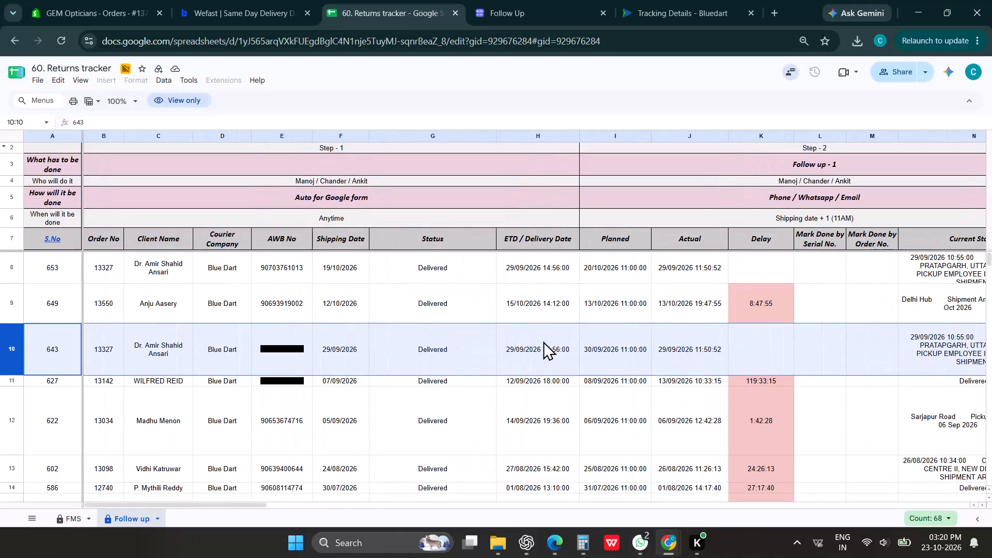
click(97, 0)
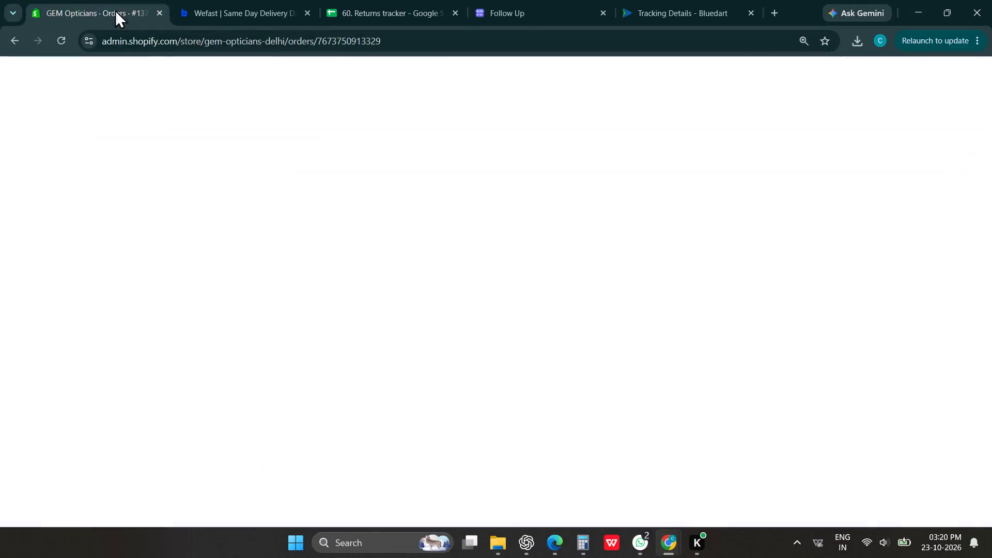
key(shift+super+s)
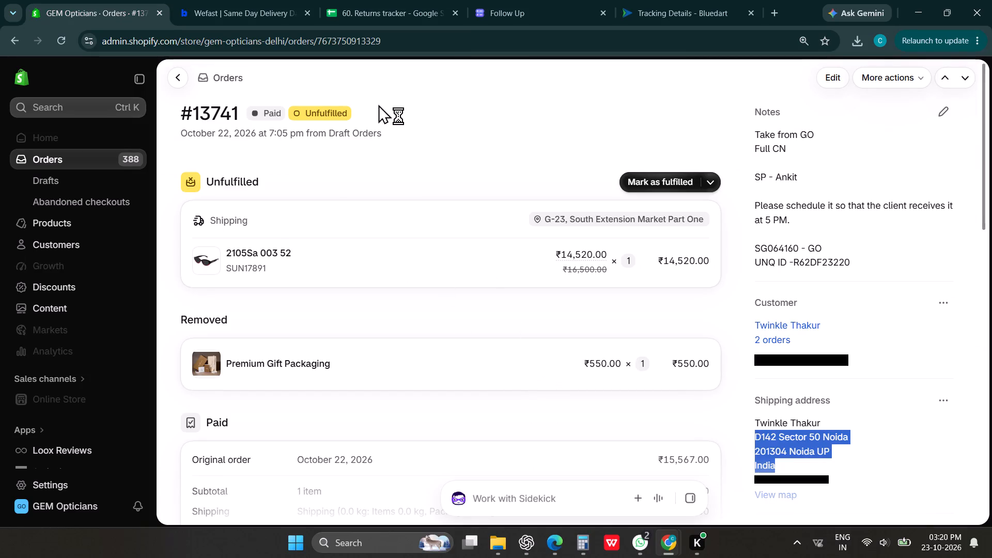
drag(154, 48, 976, 512)
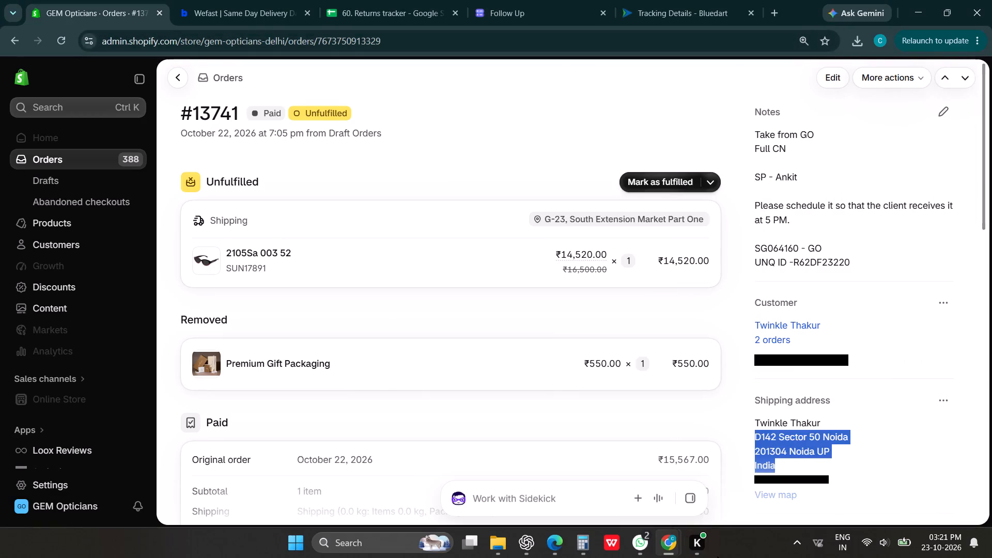